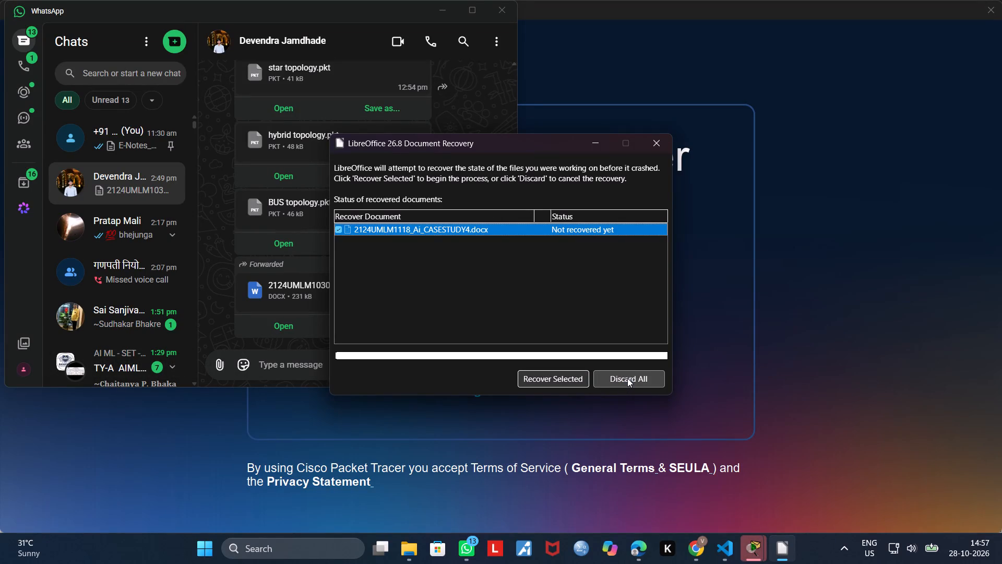
Recover the selected Ai_CASESTUDY4 Word document from the crashed LibreOffice session.
{"action": "left_click", "coordinate": [558, 377]}
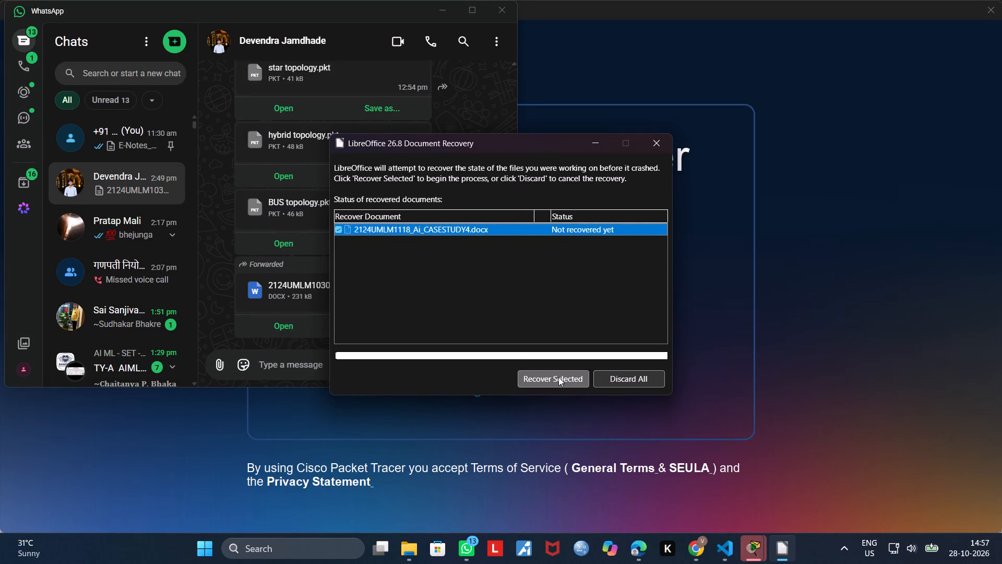
{"action": "left_click", "coordinate": [624, 379]}
{"action": "left_click", "coordinate": [624, 379]}
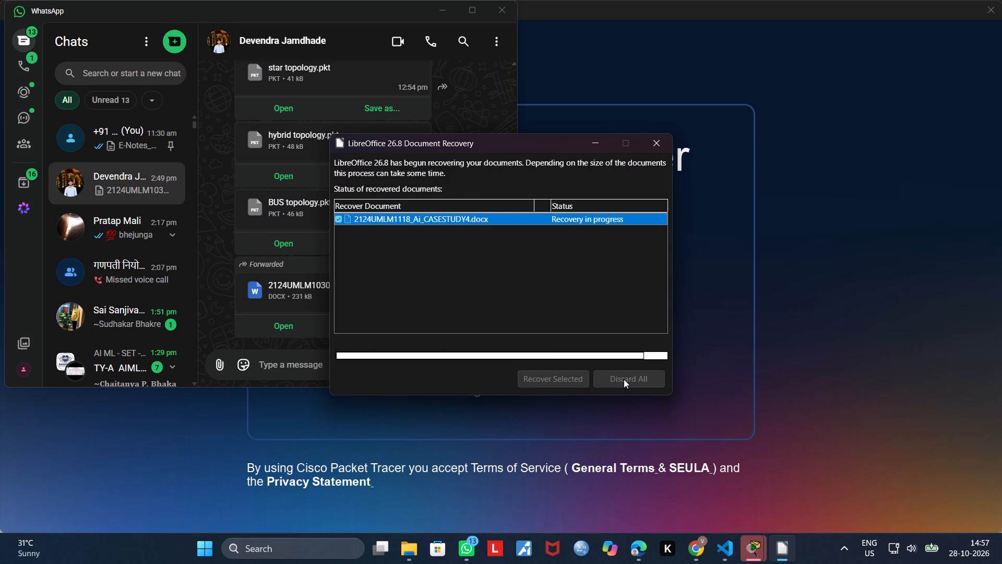
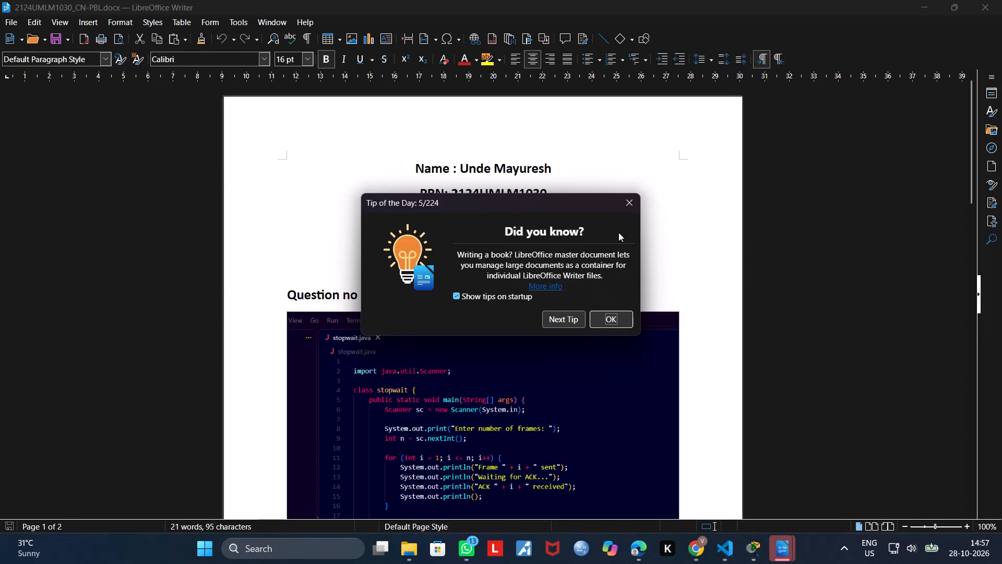
Dismiss the Tip of the Day and review the CN-PBL document's question answers and network topology images through the last page.
{"action": "left_click", "coordinate": [629, 203]}
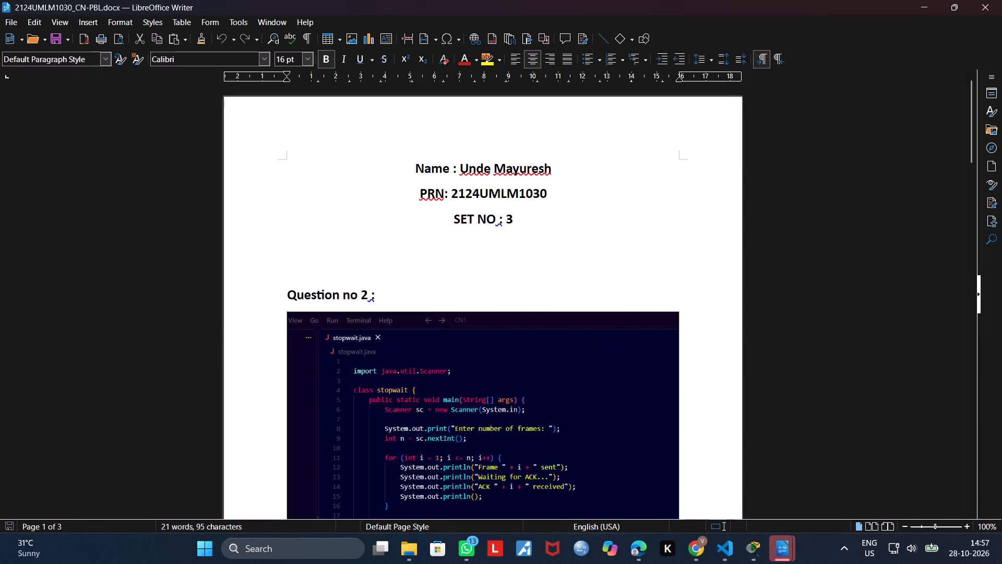
{"action": "scroll", "coordinate": [569, 255], "scroll_direction": "down", "scroll_amount": 2}
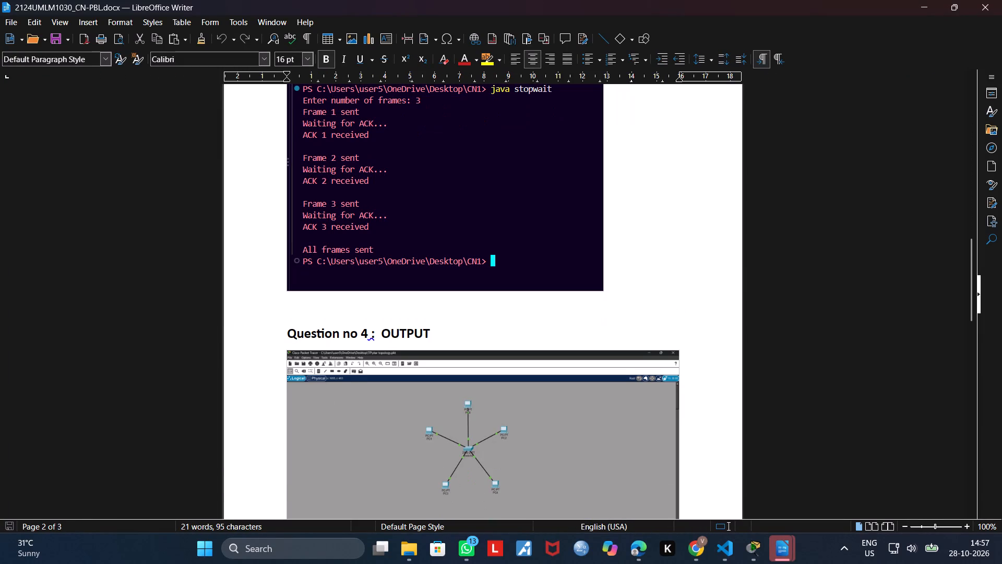
{"action": "scroll", "coordinate": [569, 255], "scroll_direction": "down", "scroll_amount": 6}
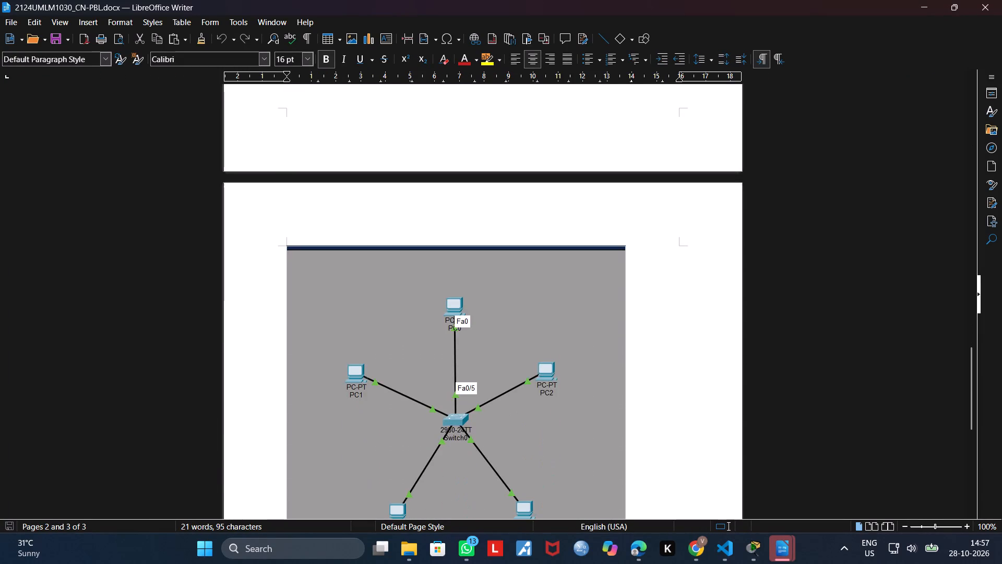
{"action": "scroll", "coordinate": [569, 255], "scroll_direction": "down", "scroll_amount": 5}
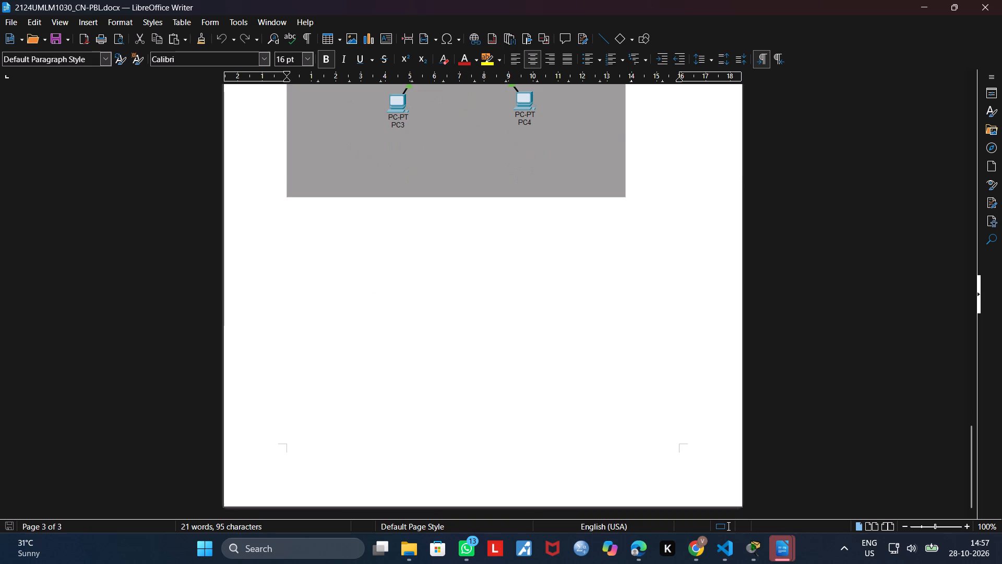
Look through all three pages of the CN-PBL report, checking the header details and the Question 2 and Question 4 screenshots.
{"action": "scroll", "coordinate": [569, 255], "scroll_direction": "up", "scroll_amount": 4}
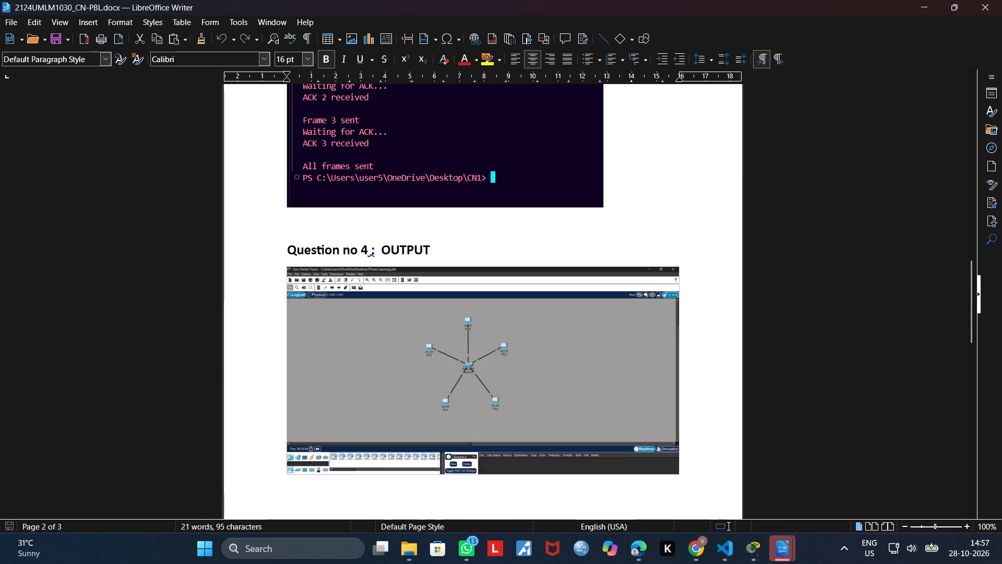
{"action": "scroll", "coordinate": [569, 255], "scroll_direction": "up", "scroll_amount": 1}
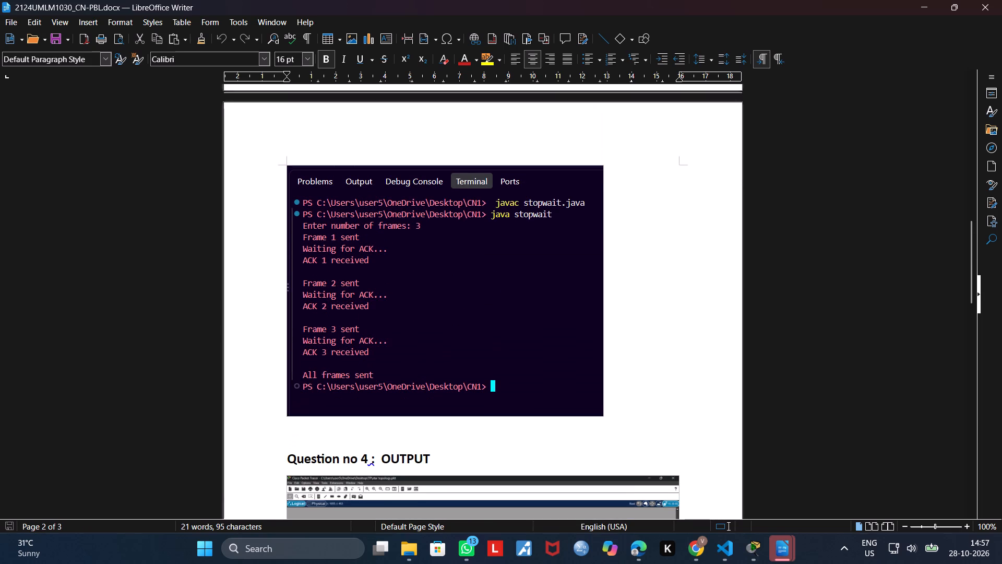
{"action": "scroll", "coordinate": [569, 255], "scroll_direction": "up", "scroll_amount": 5}
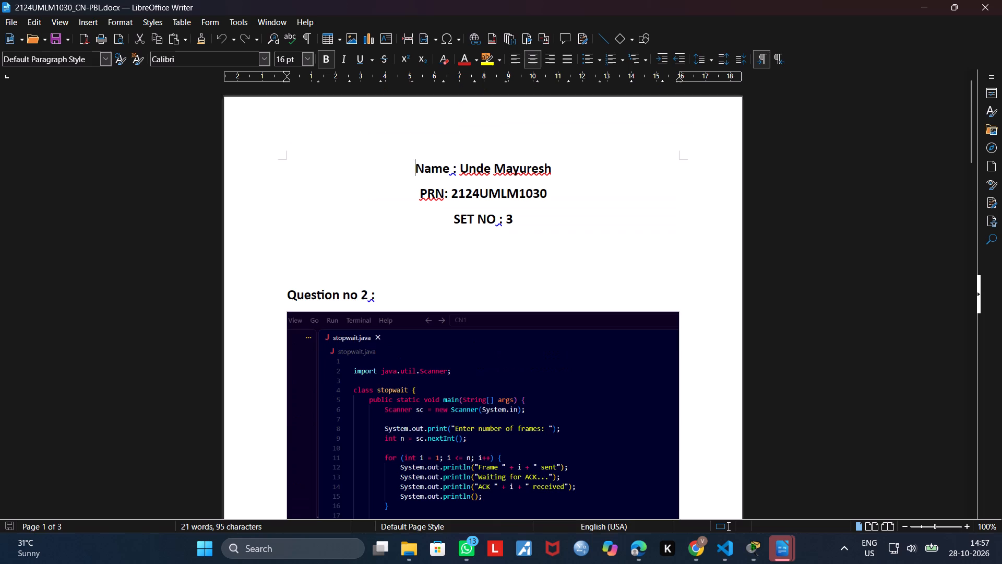
{"action": "scroll", "coordinate": [569, 255], "scroll_direction": "down", "scroll_amount": 2}
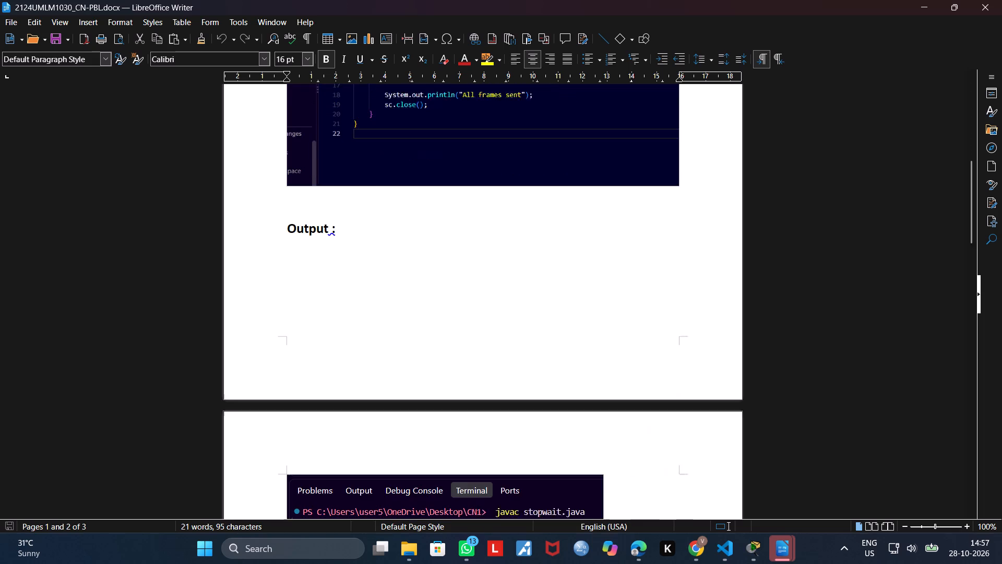
{"action": "scroll", "coordinate": [569, 255], "scroll_direction": "down", "scroll_amount": 3}
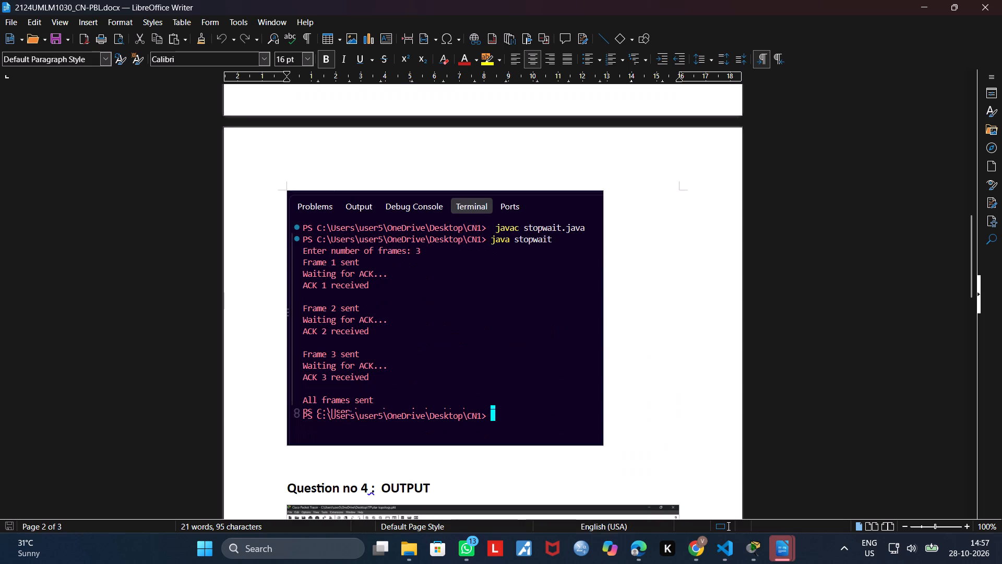
{"action": "scroll", "coordinate": [569, 255], "scroll_direction": "down", "scroll_amount": 2}
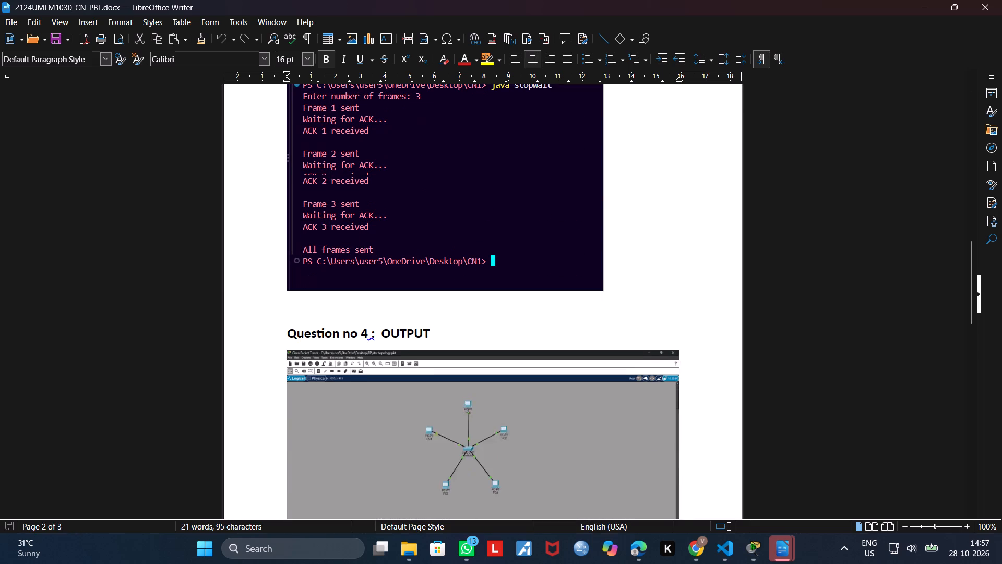
{"action": "scroll", "coordinate": [569, 255], "scroll_direction": "down", "scroll_amount": 1}
{"action": "scroll", "coordinate": [569, 255], "scroll_direction": "right", "scroll_amount": 1}
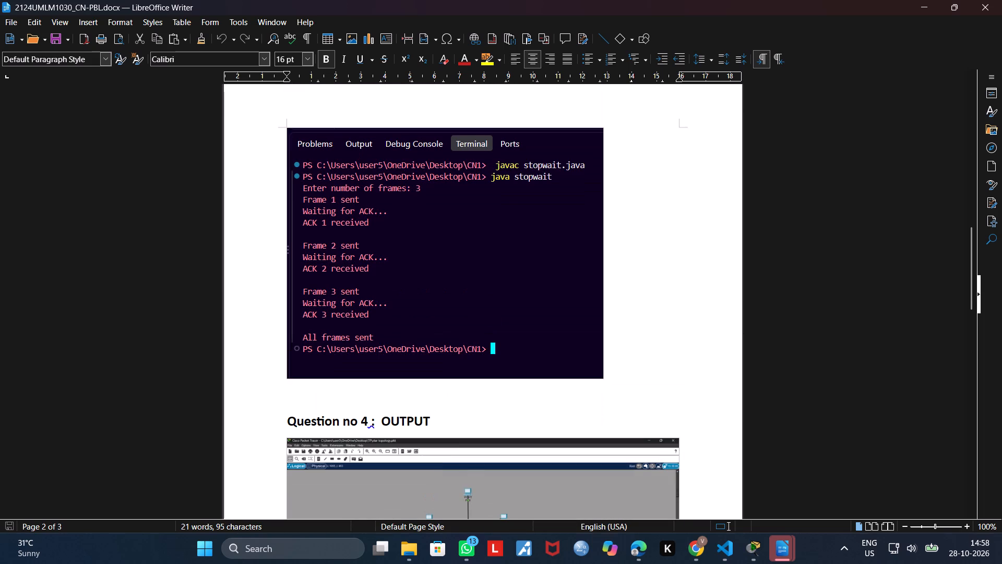
Replace the last three digits of the PRN in the report's header with those of the student's own number.
{"action": "scroll", "coordinate": [569, 255], "scroll_direction": "up", "scroll_amount": 10}
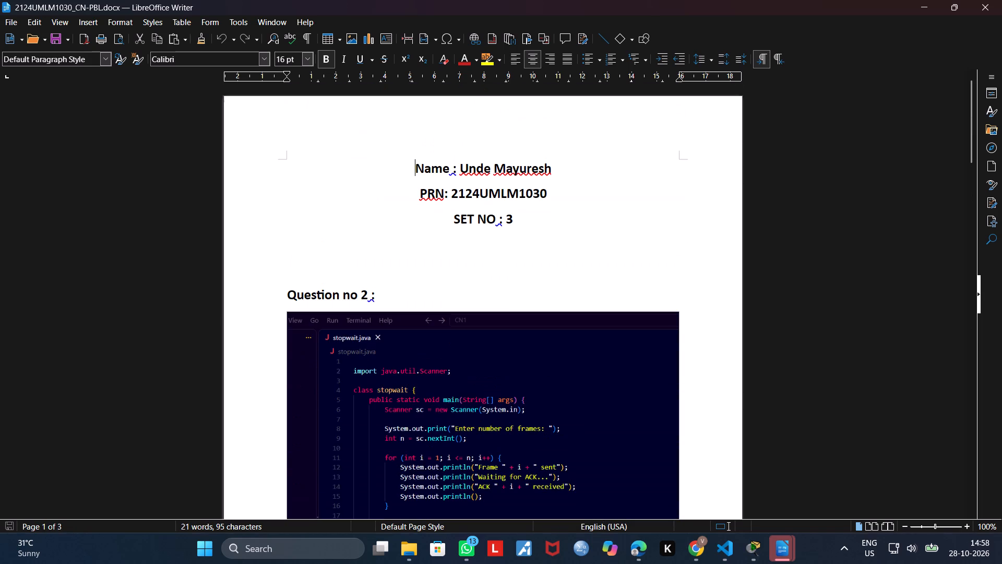
{"action": "left_click", "coordinate": [552, 195]}
{"action": "key", "text": "BackSpace"}
{"action": "key", "text": "BackSpace"}
{"action": "key", "text": "BackSpace"}
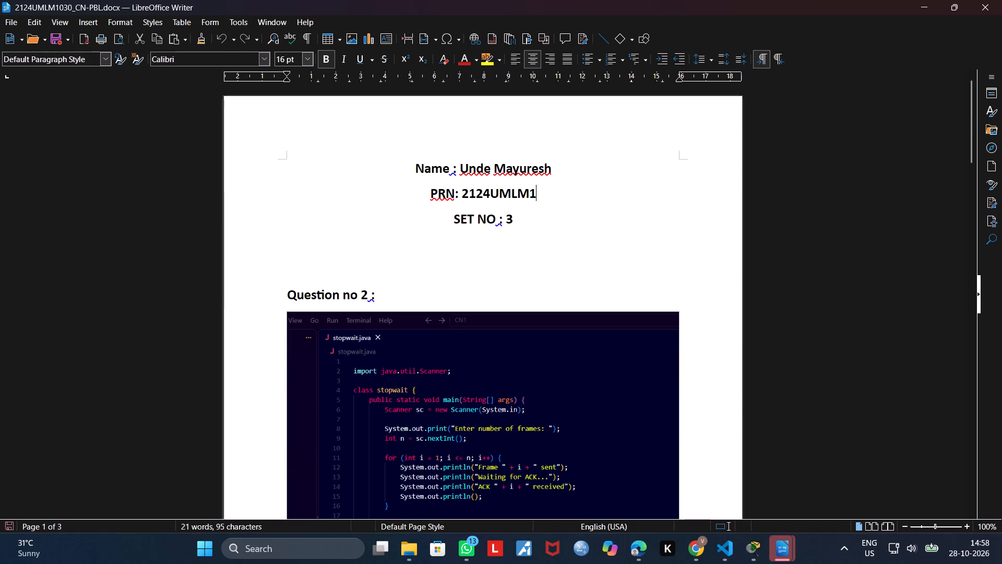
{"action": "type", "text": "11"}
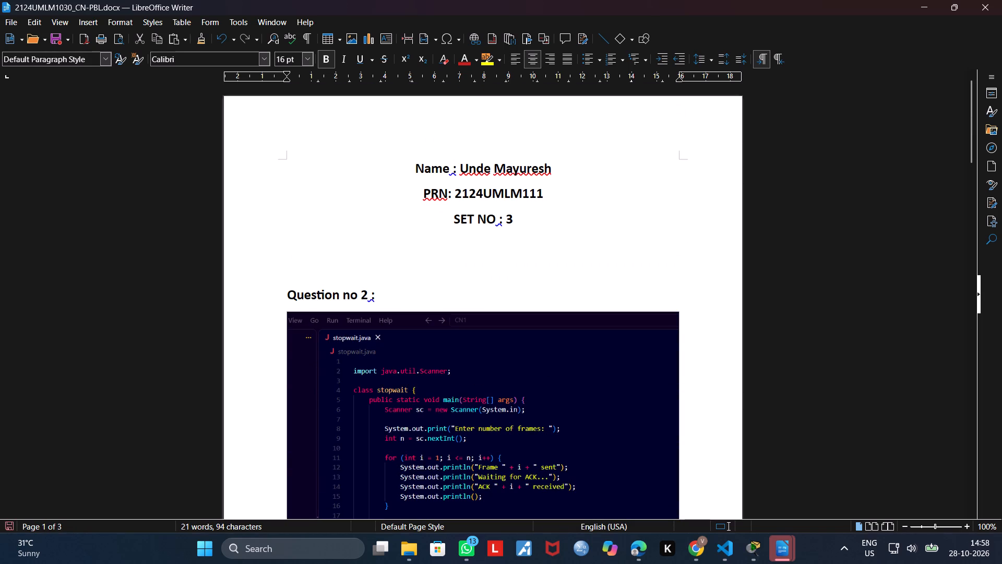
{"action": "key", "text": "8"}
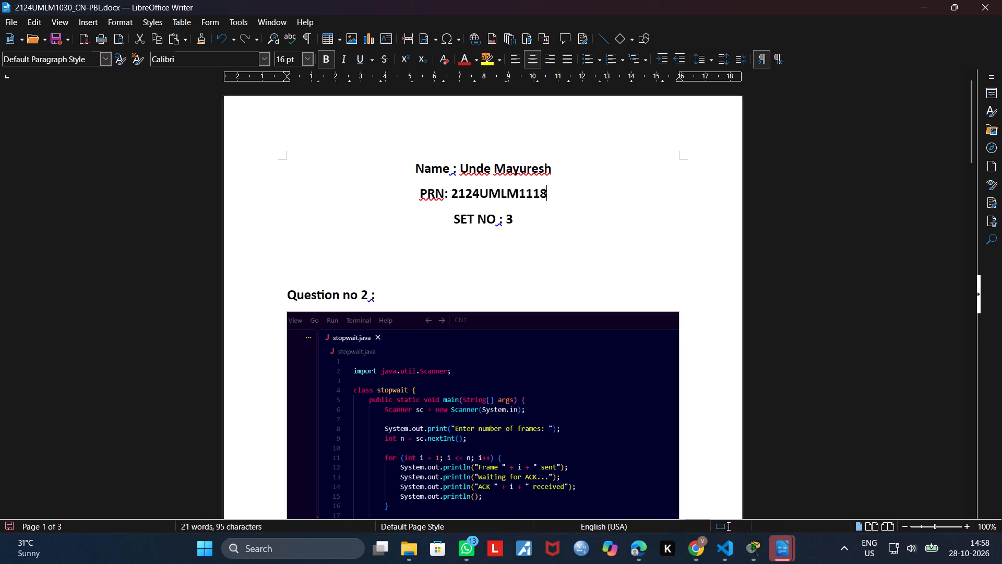
Replace the student name on the header's Name line with the new student's first name and surname.
{"action": "left_click", "coordinate": [554, 169]}
{"action": "key", "text": "BackSpace"}
{"action": "key", "text": "BackSpace"}
{"action": "key", "text": "BackSpace"}
{"action": "key", "text": "BackSpace"}
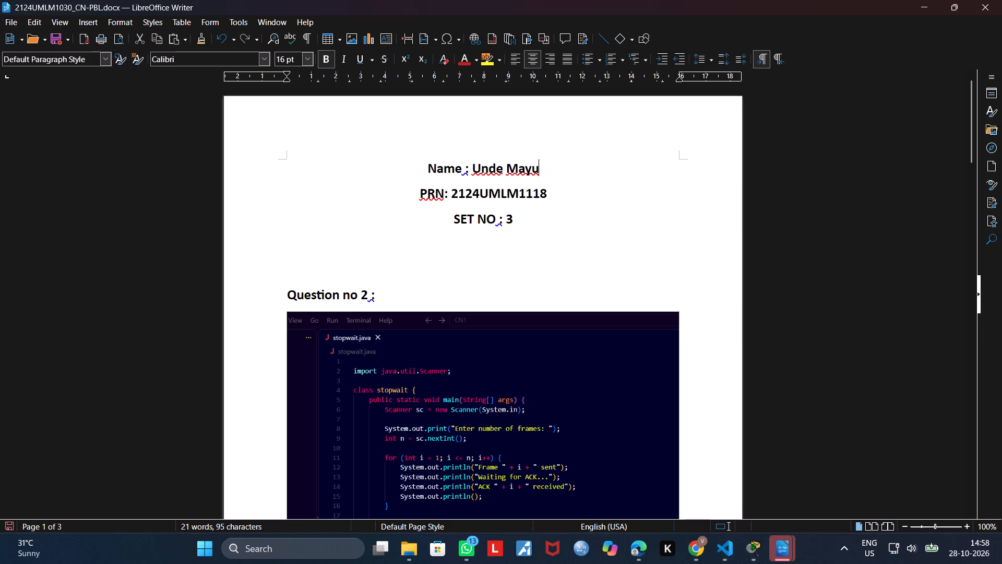
{"action": "key", "text": "BackSpace"}
{"action": "key", "text": "BackSpace"}
{"action": "key", "text": "BackSpace"}
{"action": "key", "text": "BackSpace"}
{"action": "key", "text": "BackSpace"}
{"action": "key", "text": "BackSpace"}
{"action": "key", "text": "BackSpace"}
{"action": "key", "text": "BackSpace"}
{"action": "key", "text": "BackSpace"}
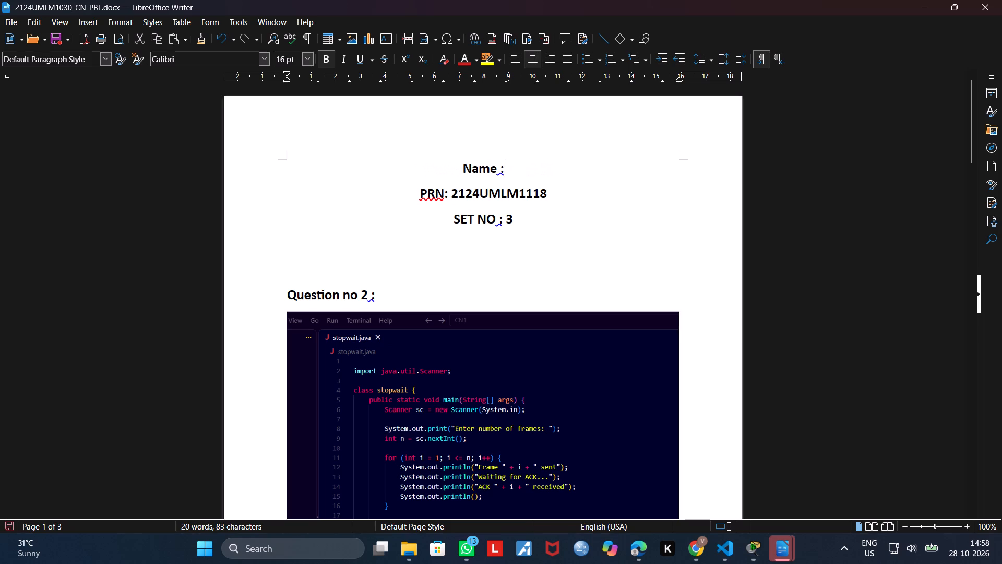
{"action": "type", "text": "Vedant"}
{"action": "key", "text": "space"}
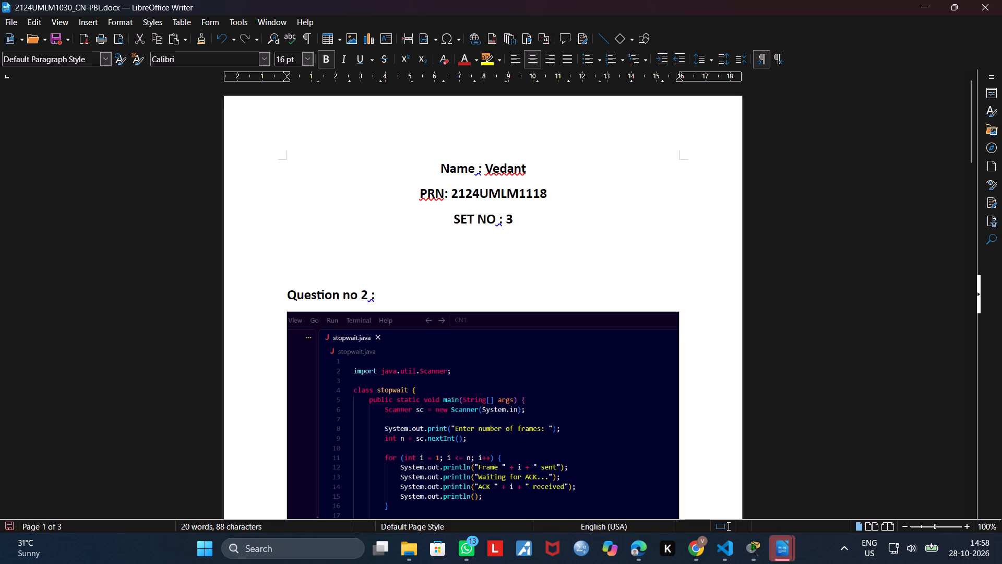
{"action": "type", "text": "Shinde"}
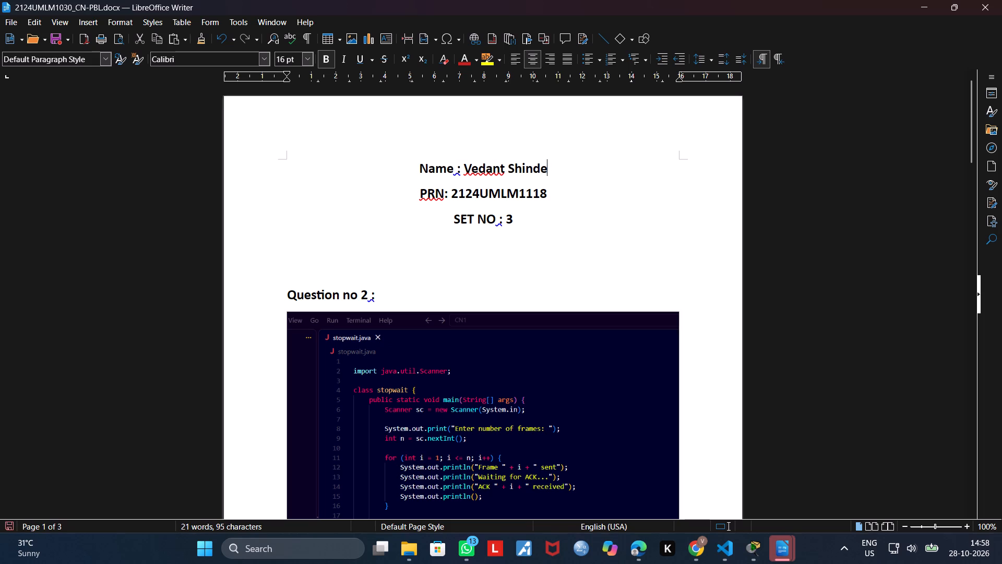
Review the whole report, examining the stopwait.java code, its terminal output, and the star topology screenshots for Question 4.
{"action": "scroll", "coordinate": [493, 262], "scroll_direction": "down", "scroll_amount": 1}
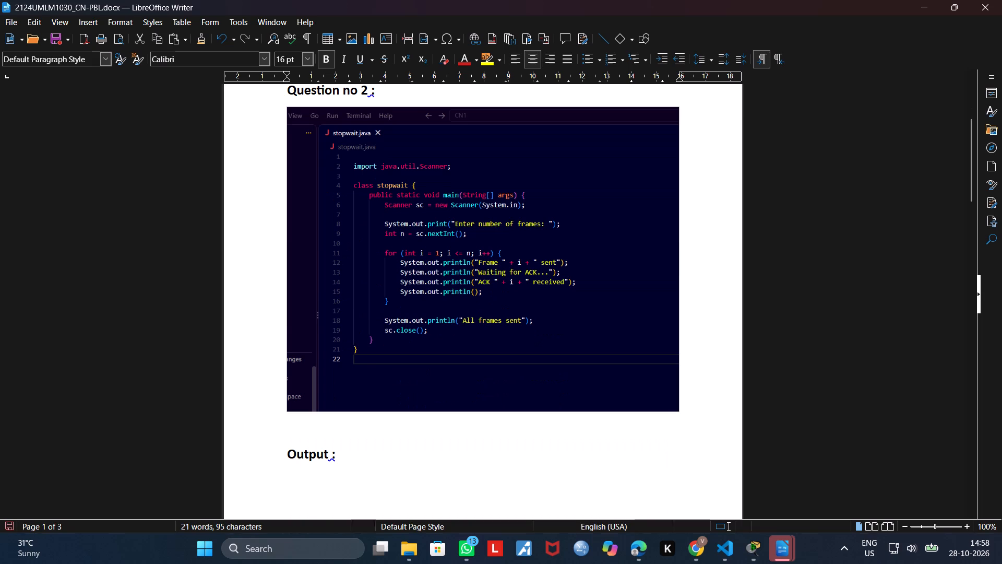
{"action": "scroll", "coordinate": [552, 299], "scroll_direction": "up", "scroll_amount": 8}
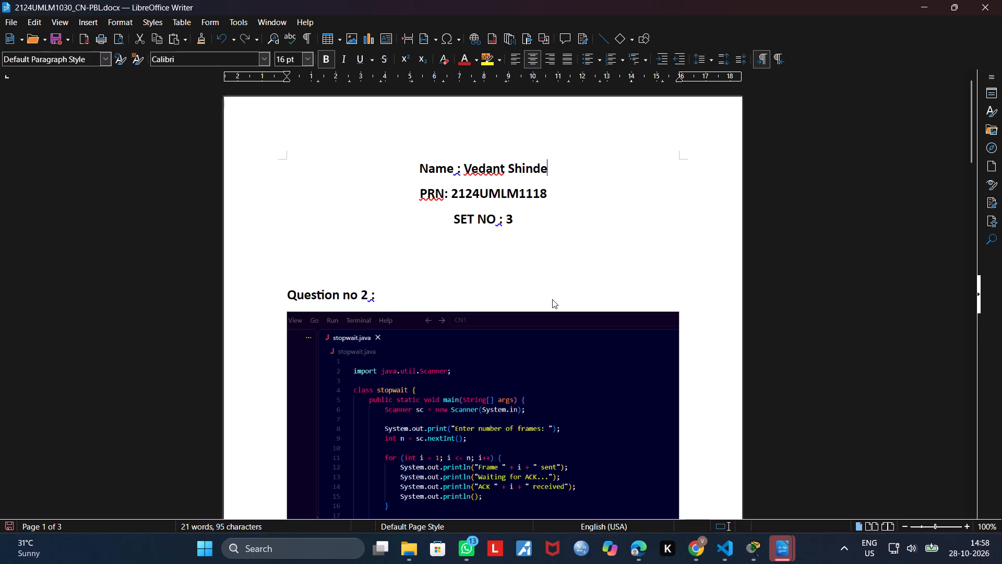
{"action": "scroll", "coordinate": [552, 299], "scroll_direction": "down", "scroll_amount": 1}
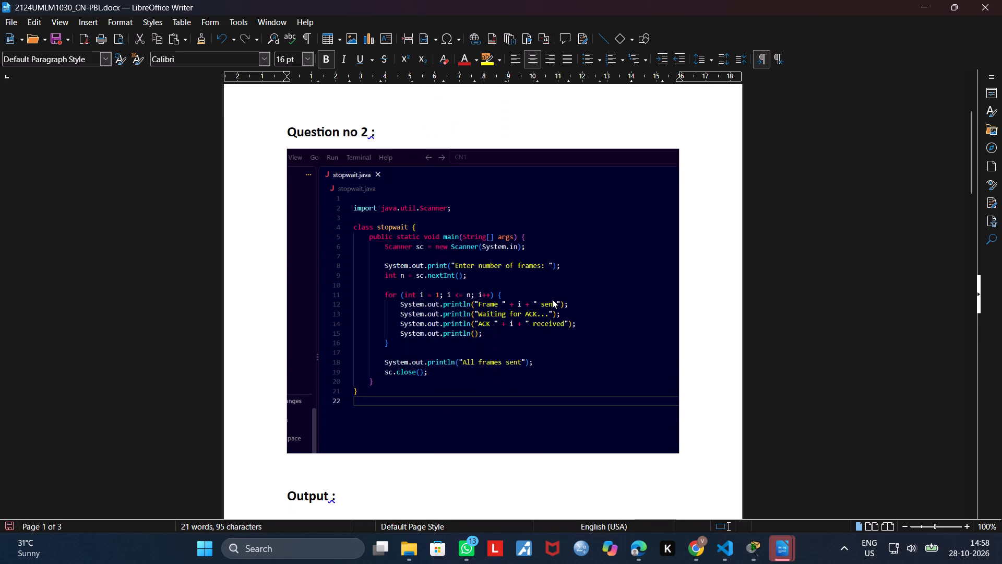
{"action": "scroll", "coordinate": [552, 299], "scroll_direction": "down", "scroll_amount": 2}
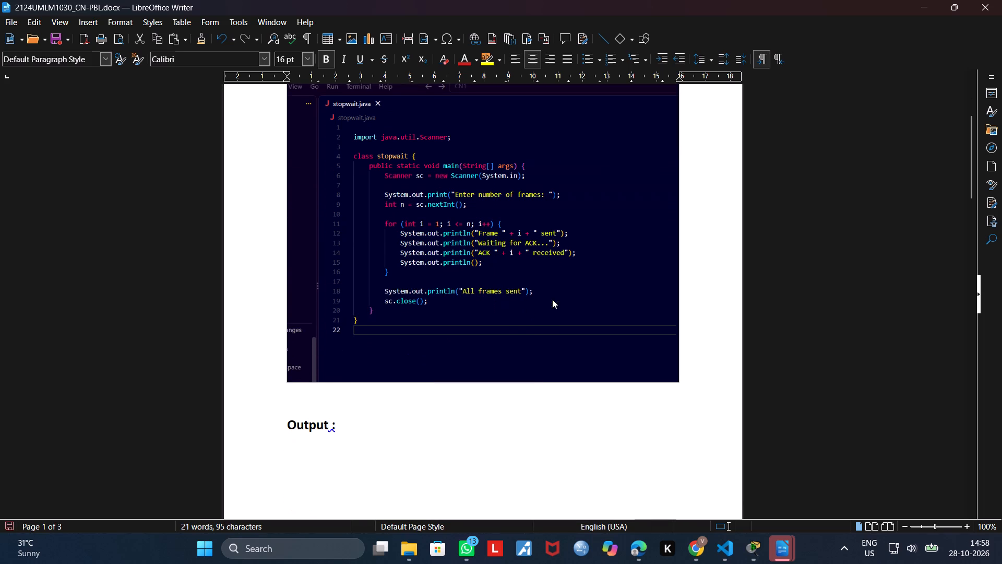
{"action": "scroll", "coordinate": [552, 299], "scroll_direction": "down", "scroll_amount": 6}
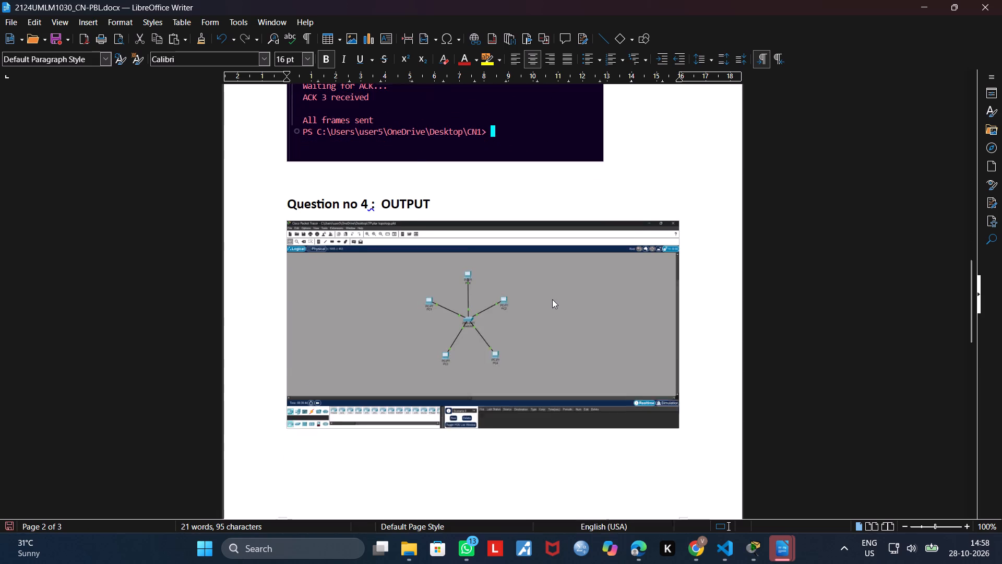
{"action": "scroll", "coordinate": [552, 299], "scroll_direction": "down", "scroll_amount": 2}
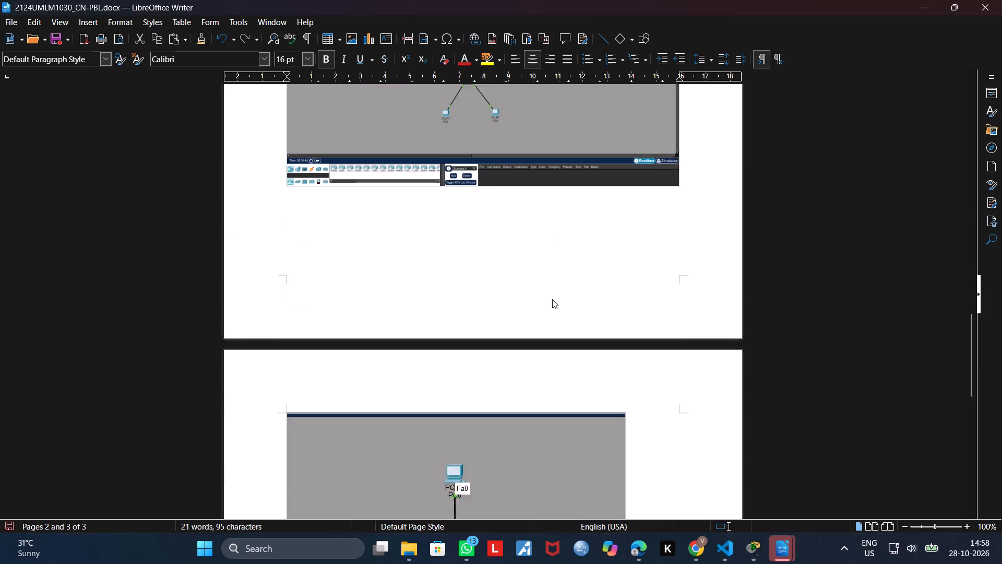
{"action": "scroll", "coordinate": [552, 299], "scroll_direction": "down", "scroll_amount": 3}
{"action": "scroll", "coordinate": [552, 299], "scroll_direction": "up", "scroll_amount": 2}
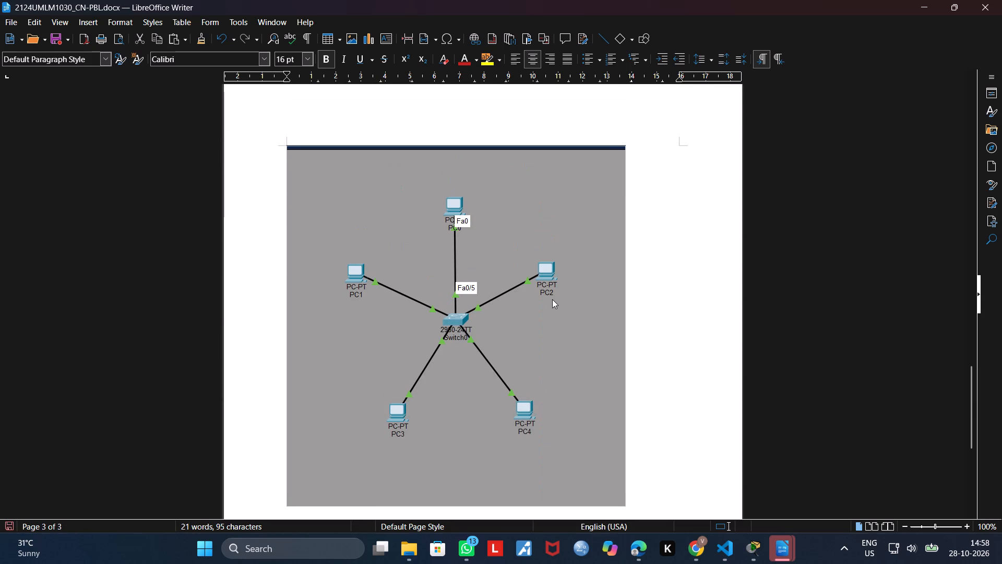
{"action": "scroll", "coordinate": [552, 299], "scroll_direction": "down", "scroll_amount": 8}
{"action": "scroll", "coordinate": [552, 299], "scroll_direction": "up", "scroll_amount": 8}
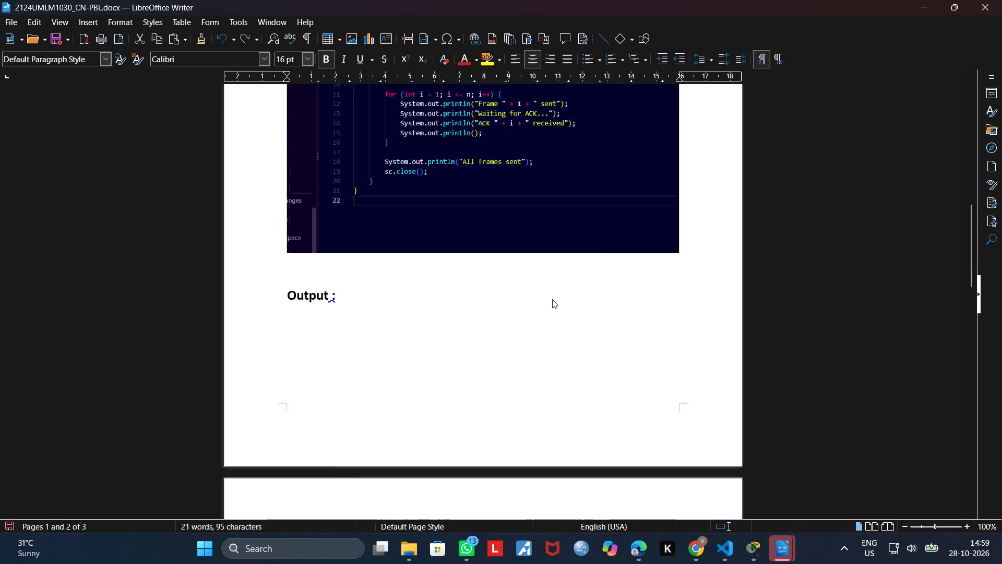
{"action": "scroll", "coordinate": [552, 299], "scroll_direction": "up", "scroll_amount": 12}
{"action": "scroll", "coordinate": [552, 299], "scroll_direction": "right", "scroll_amount": 1}
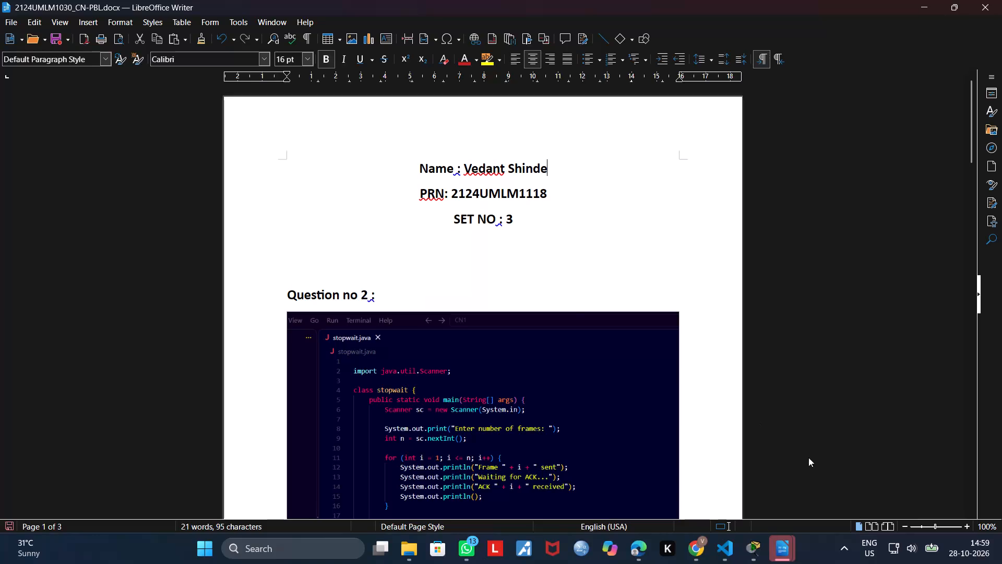
Close the other open Writer document, the AI case study 4, leaving the CN-PBL report open.
{"action": "right_click", "coordinate": [741, 557]}
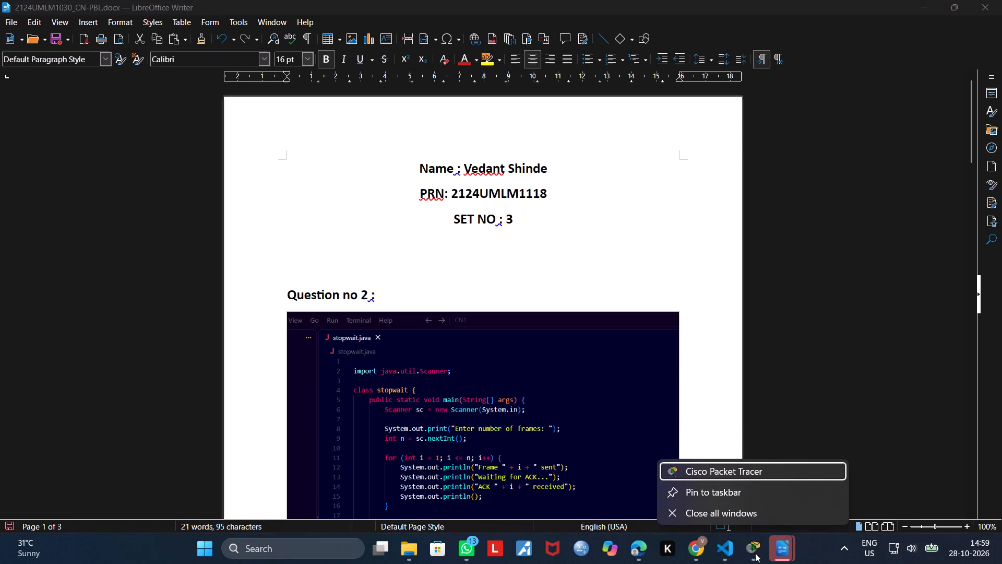
{"action": "left_click", "coordinate": [812, 550]}
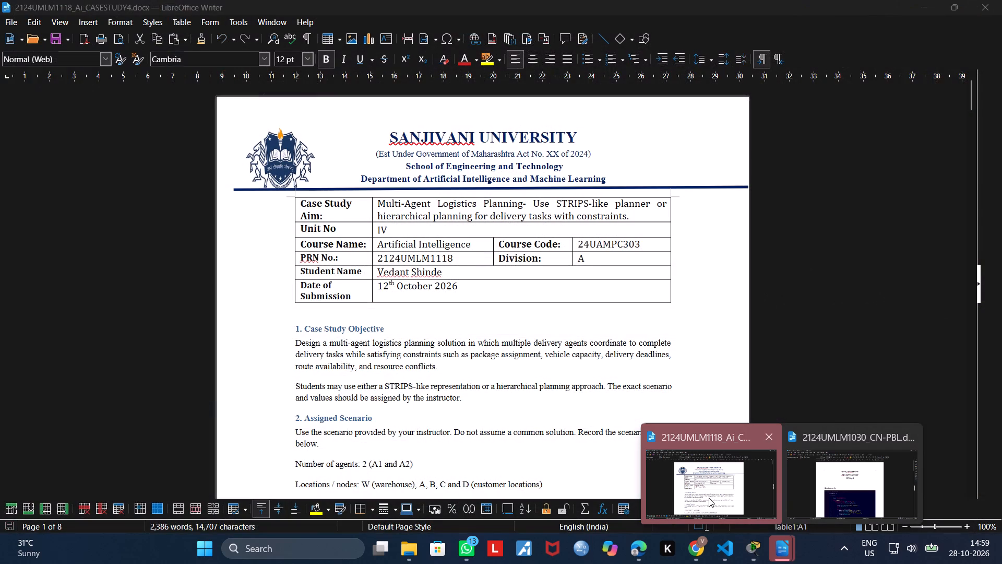
{"action": "left_click", "coordinate": [769, 433]}
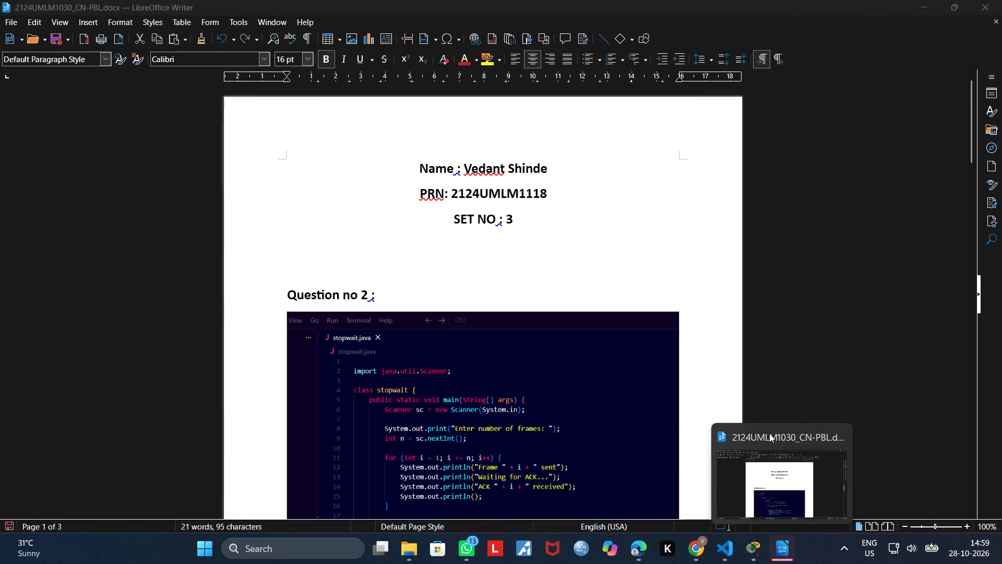
Switch to Cisco Packet Tracer and start logging in from its login window.
{"action": "left_click", "coordinate": [752, 551]}
{"action": "left_click", "coordinate": [669, 494]}
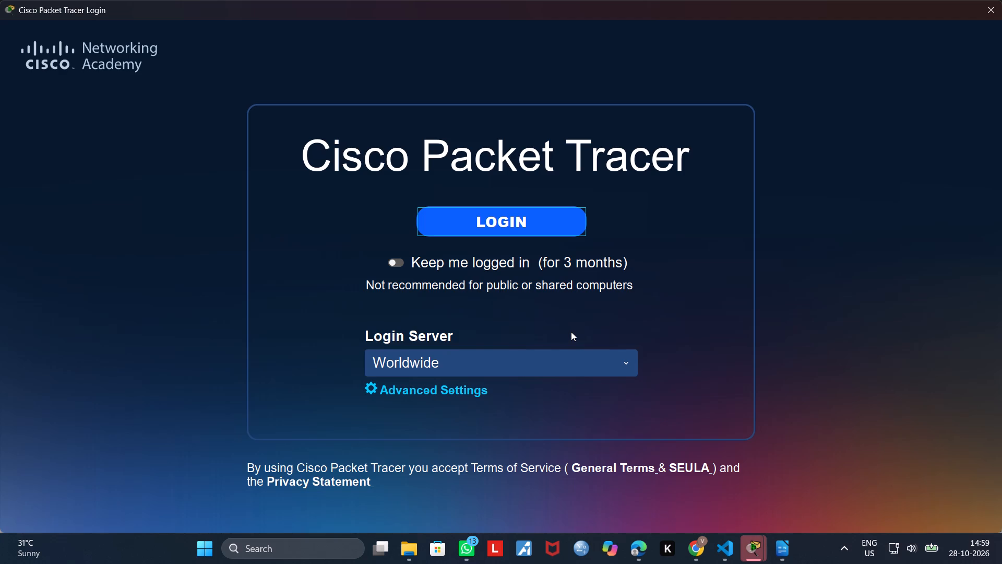
{"action": "left_click", "coordinate": [497, 228]}
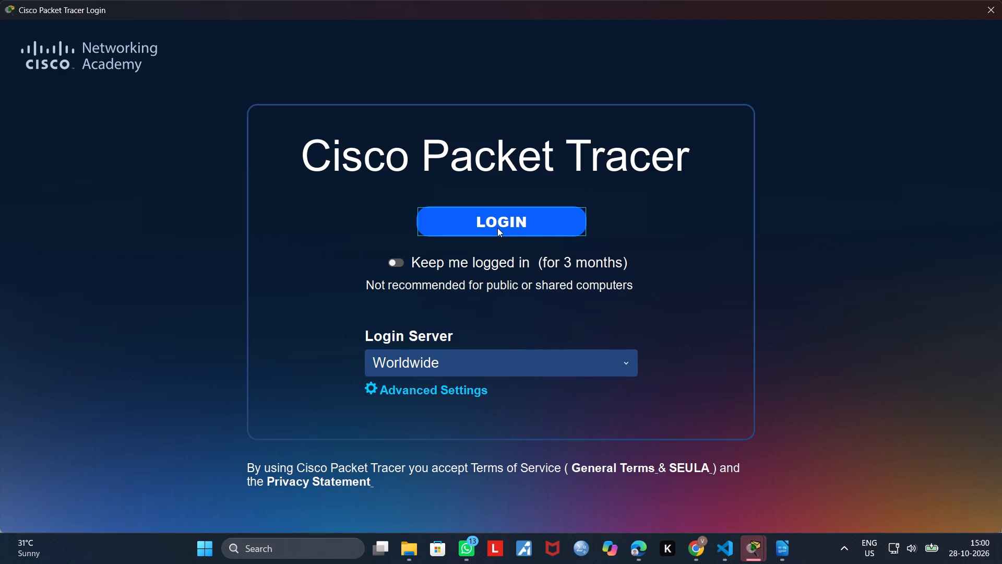
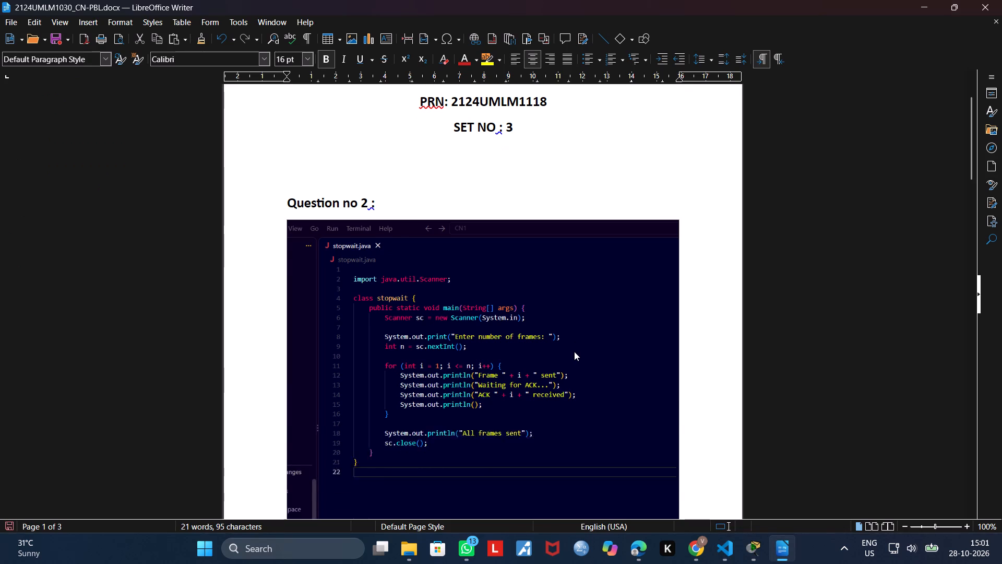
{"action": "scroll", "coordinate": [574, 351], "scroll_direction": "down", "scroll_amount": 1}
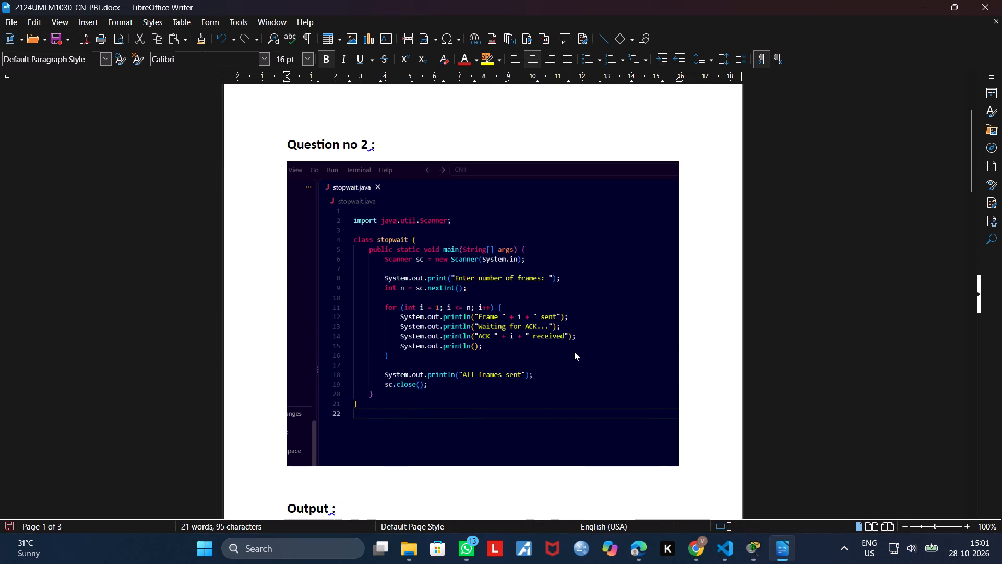
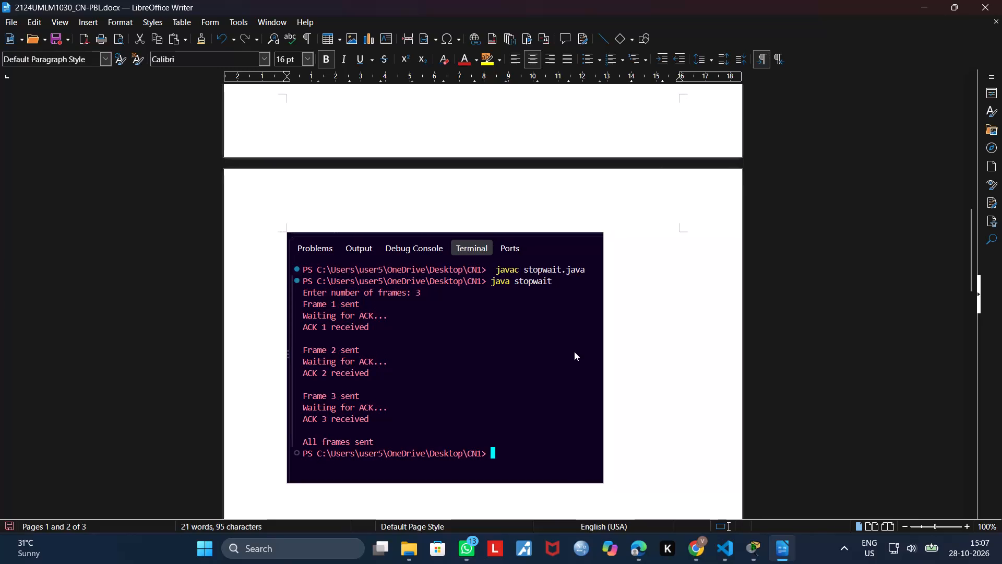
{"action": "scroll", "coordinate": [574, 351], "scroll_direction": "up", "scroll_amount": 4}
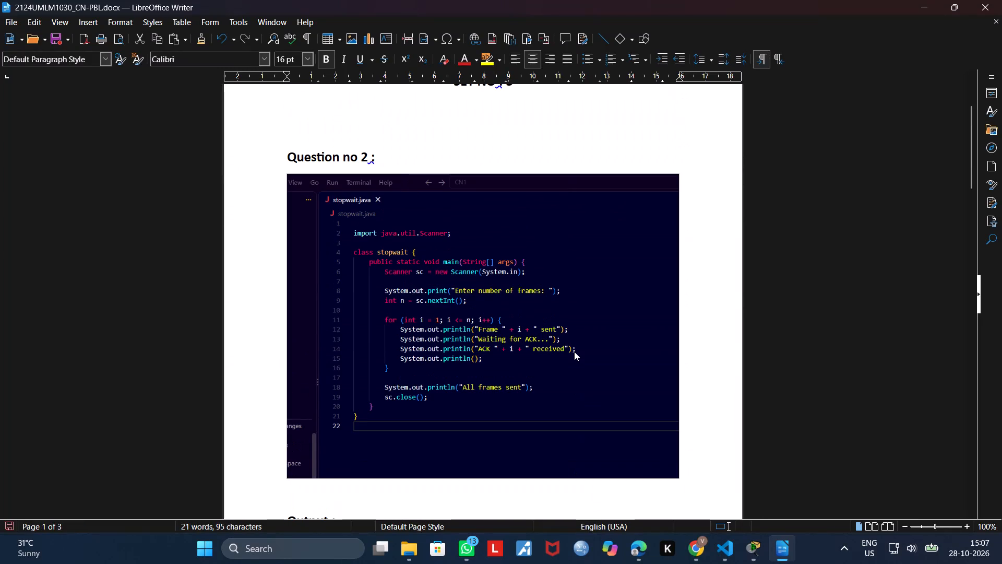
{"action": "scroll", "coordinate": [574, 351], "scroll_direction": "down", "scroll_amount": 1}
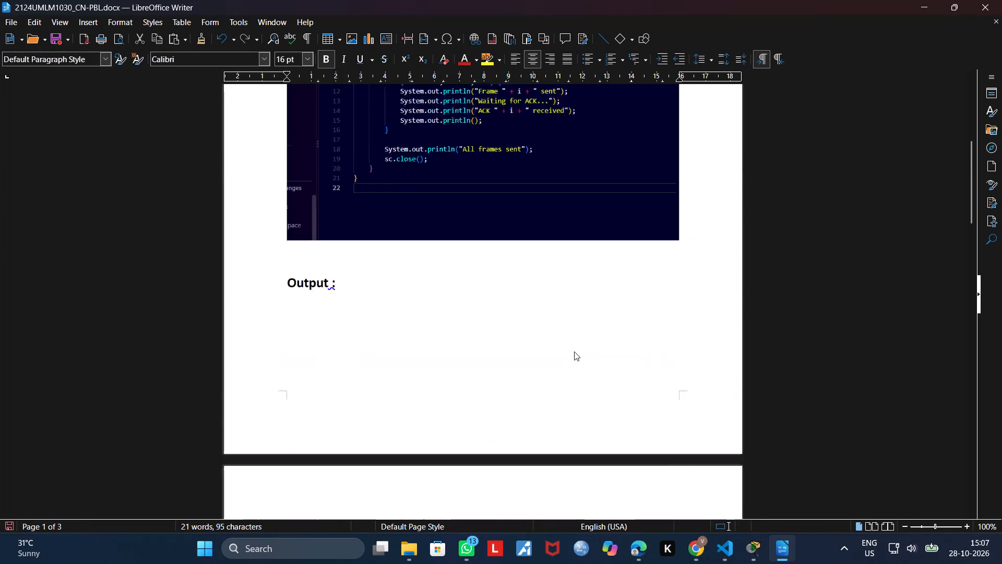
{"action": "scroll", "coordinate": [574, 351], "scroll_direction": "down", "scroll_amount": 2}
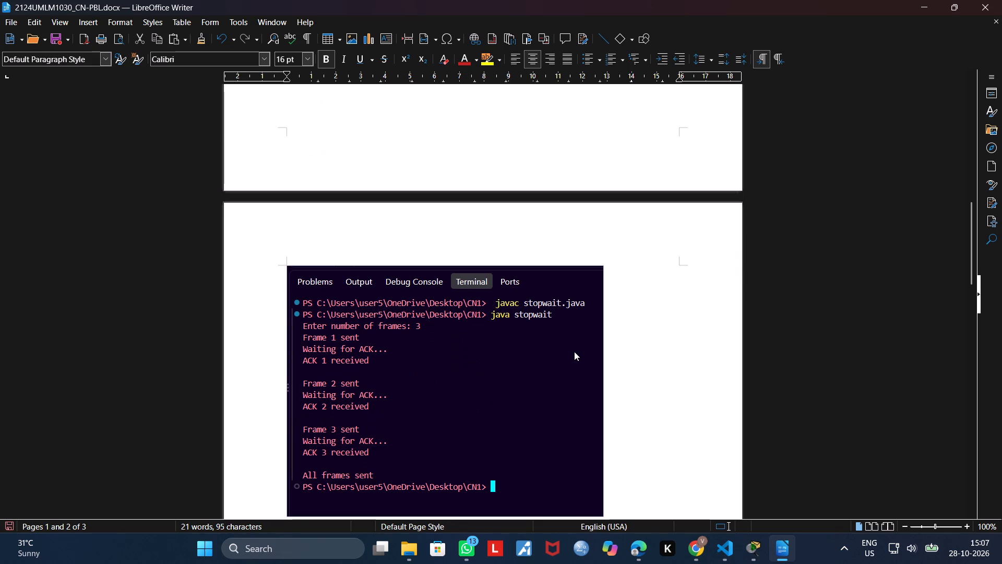
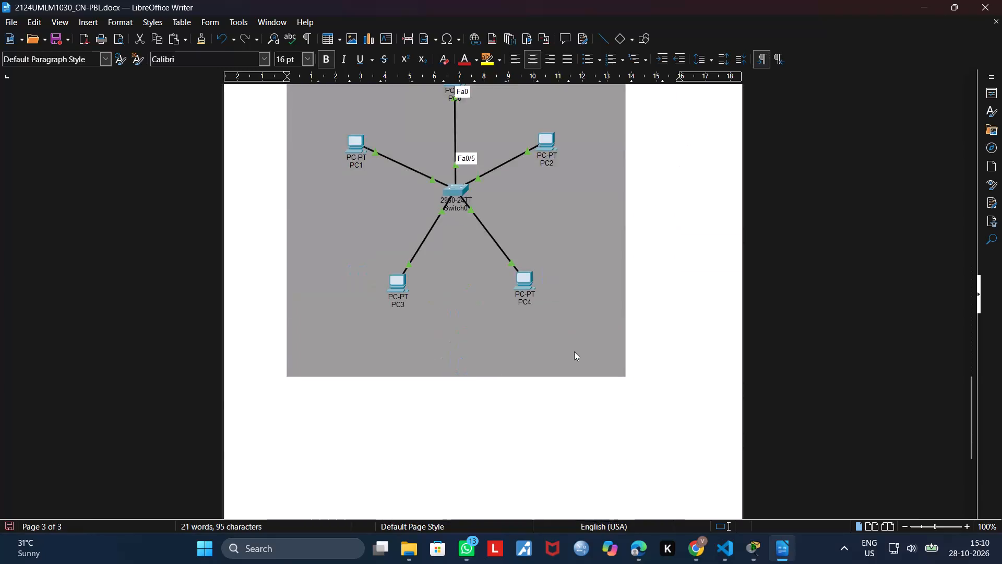
Review the Question no 4 output screenshots in the report, examining how the five PCs connect to the central switch.
{"action": "scroll", "coordinate": [574, 351], "scroll_direction": "up", "scroll_amount": 4}
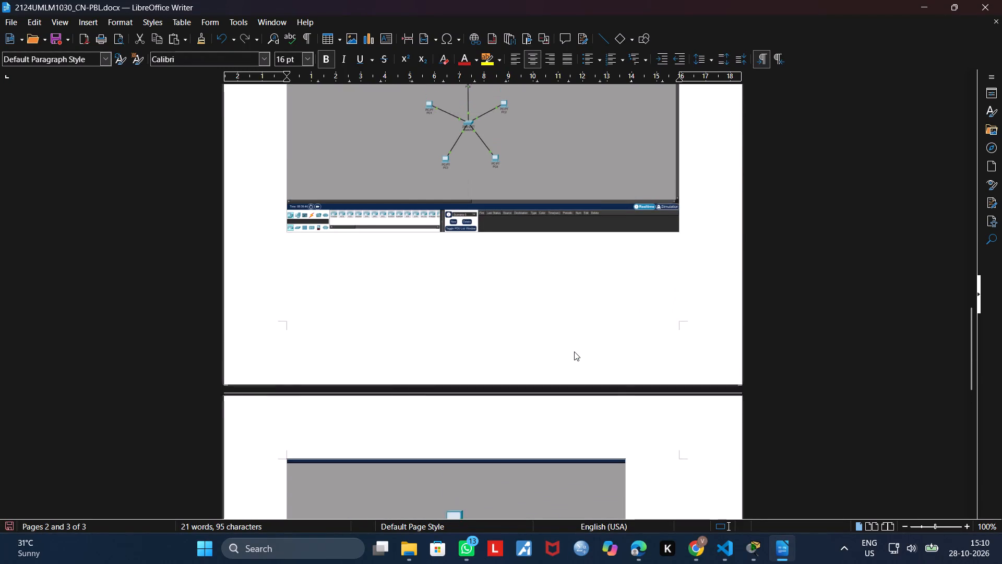
{"action": "scroll", "coordinate": [574, 351], "scroll_direction": "up", "scroll_amount": 3}
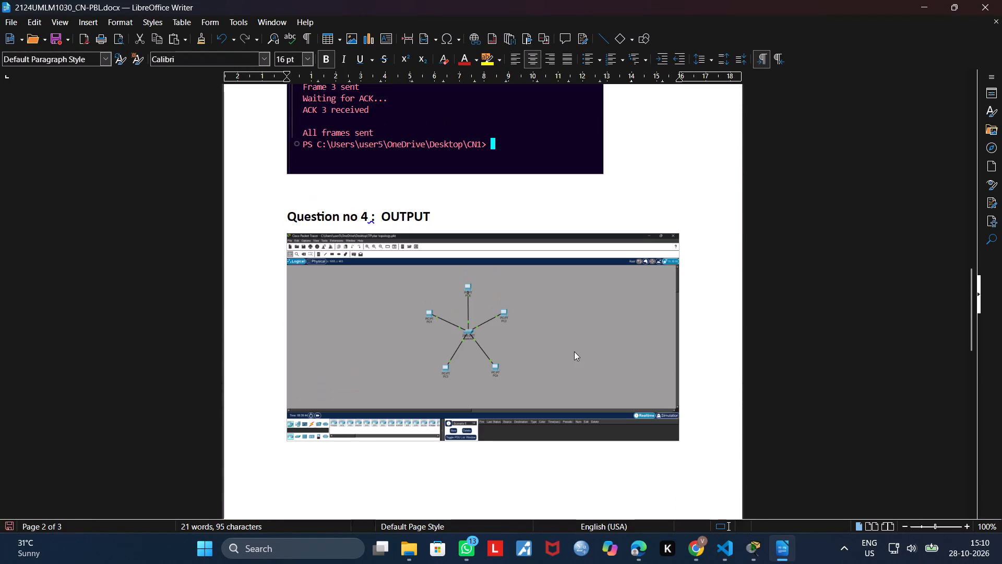
{"action": "scroll", "coordinate": [574, 351], "scroll_direction": "down", "scroll_amount": 8}
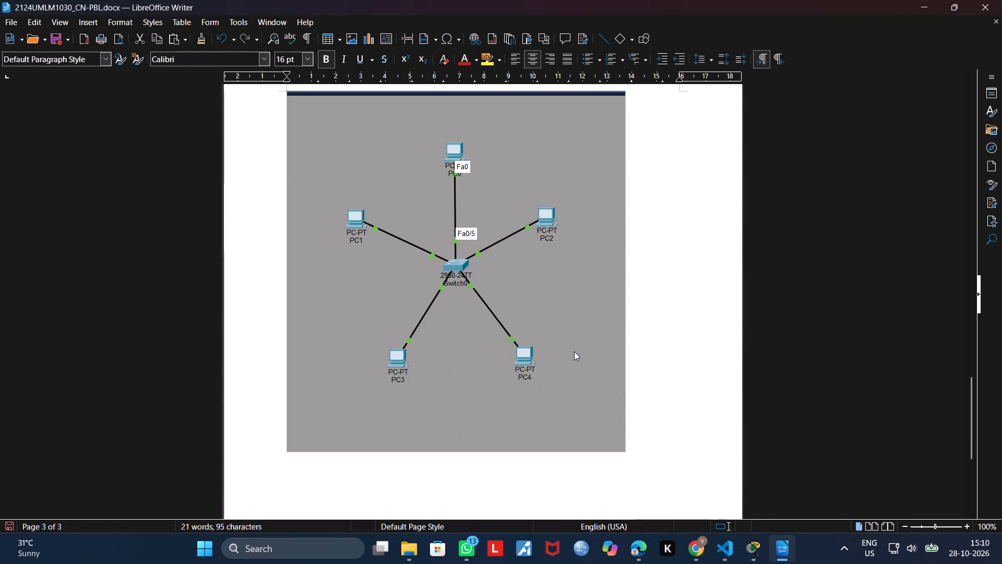
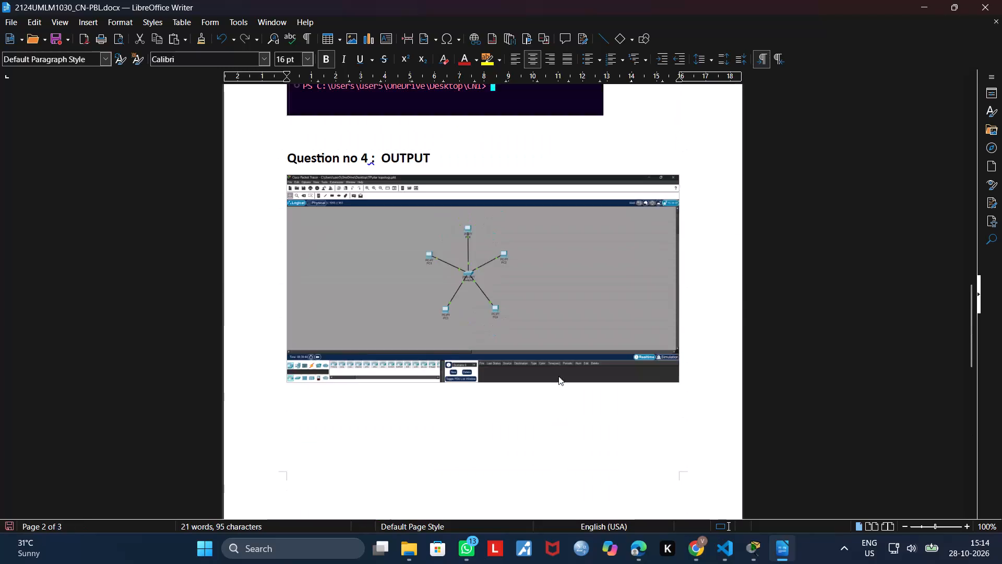
{"action": "scroll", "coordinate": [558, 376], "scroll_direction": "up", "scroll_amount": 3}
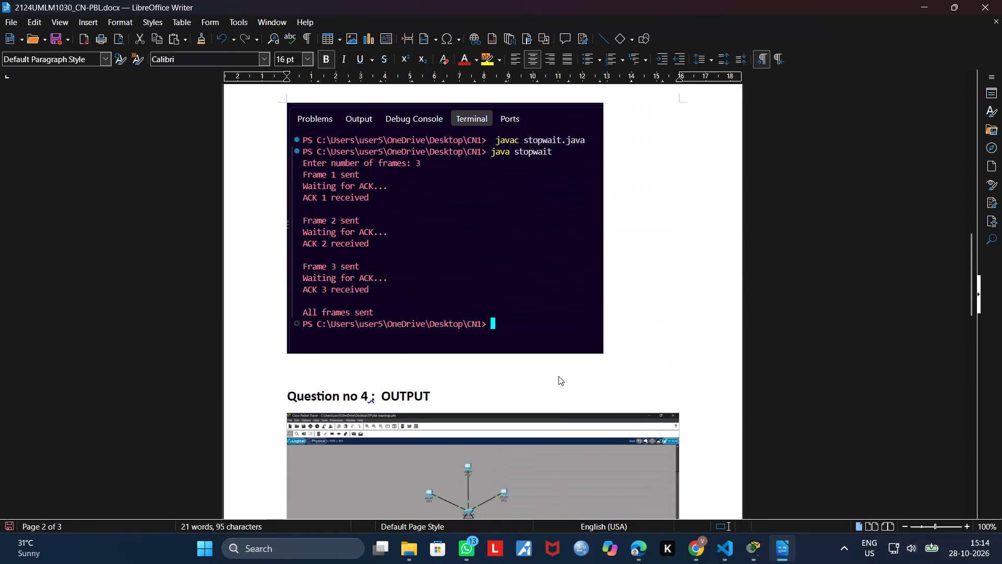
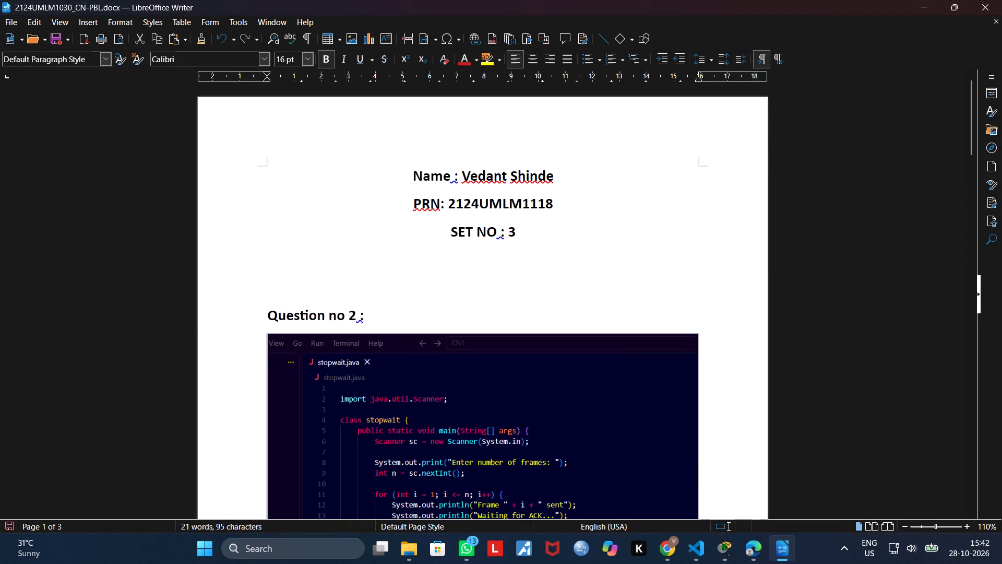
{"action": "left_click", "coordinate": [8, 23]}
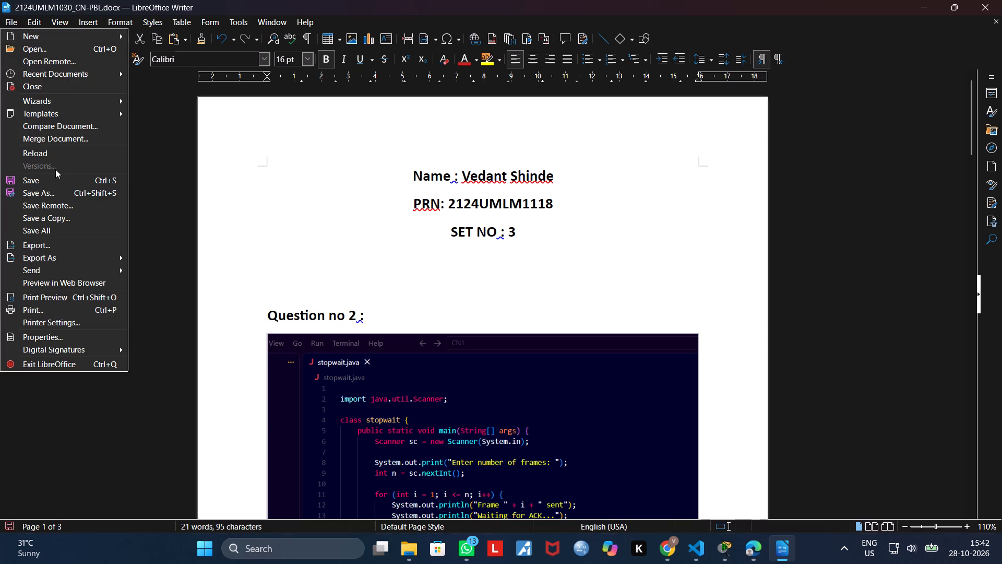
{"action": "left_click", "coordinate": [62, 190]}
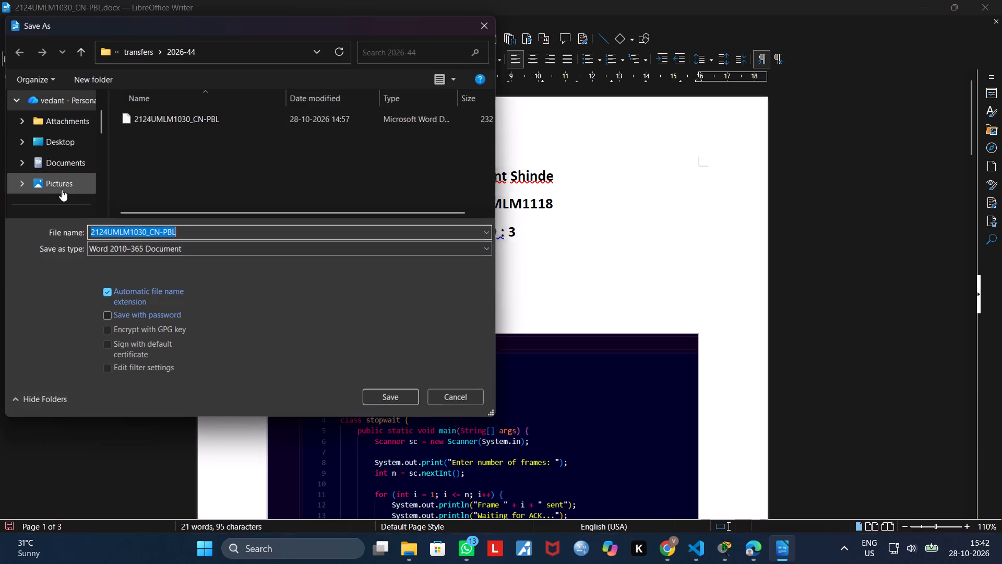
{"action": "left_click", "coordinate": [145, 231]}
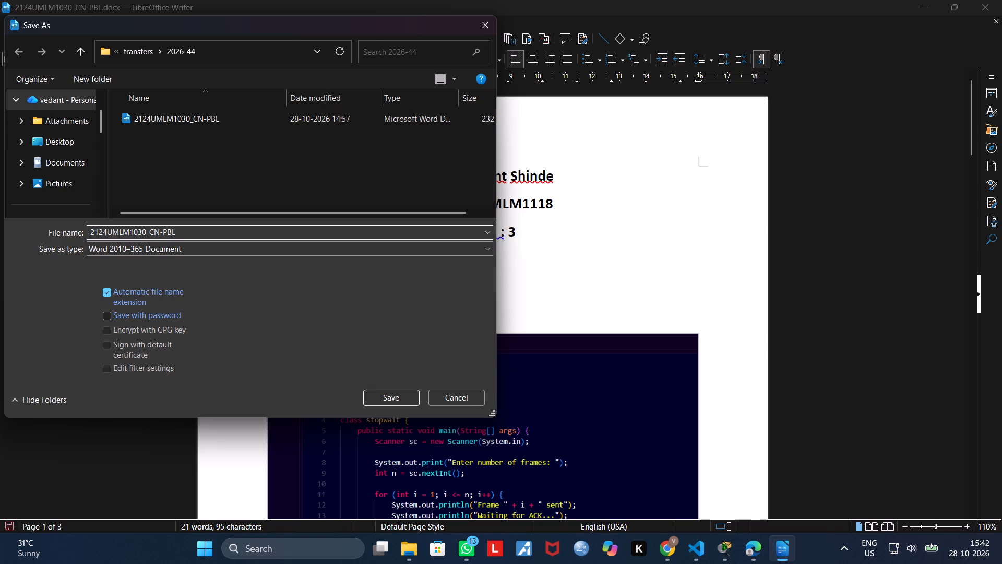
{"action": "key", "text": "BackSpace"}
{"action": "key", "text": "BackSpace"}
{"action": "key", "text": "BackSpace"}
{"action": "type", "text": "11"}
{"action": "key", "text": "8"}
{"action": "left_click", "coordinate": [187, 249]}
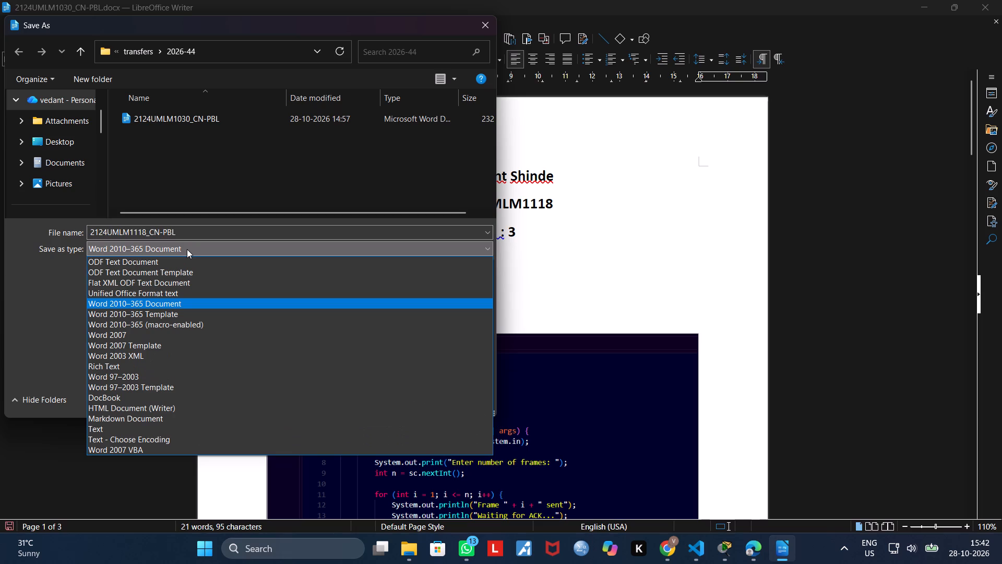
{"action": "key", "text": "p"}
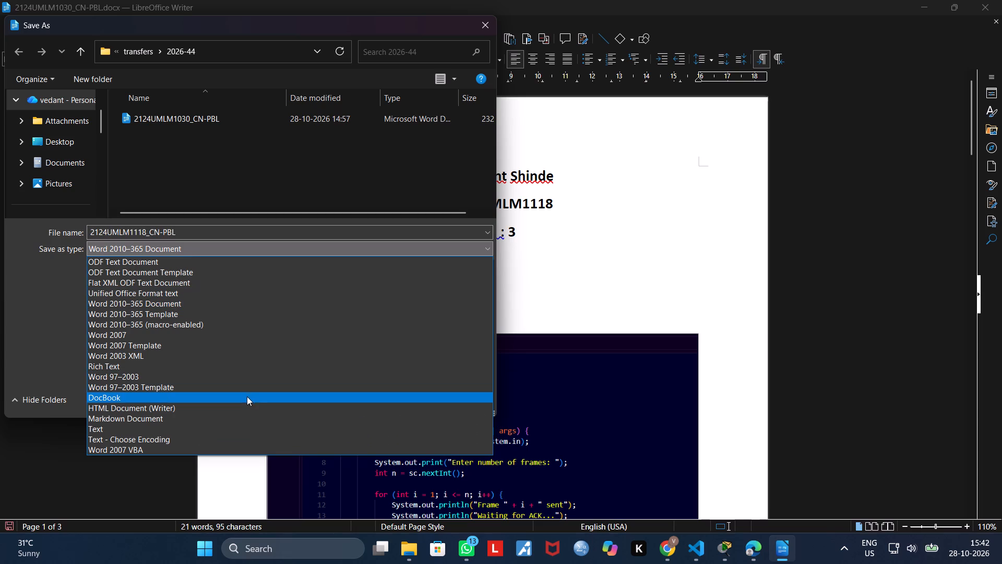
{"action": "left_click", "coordinate": [266, 229]}
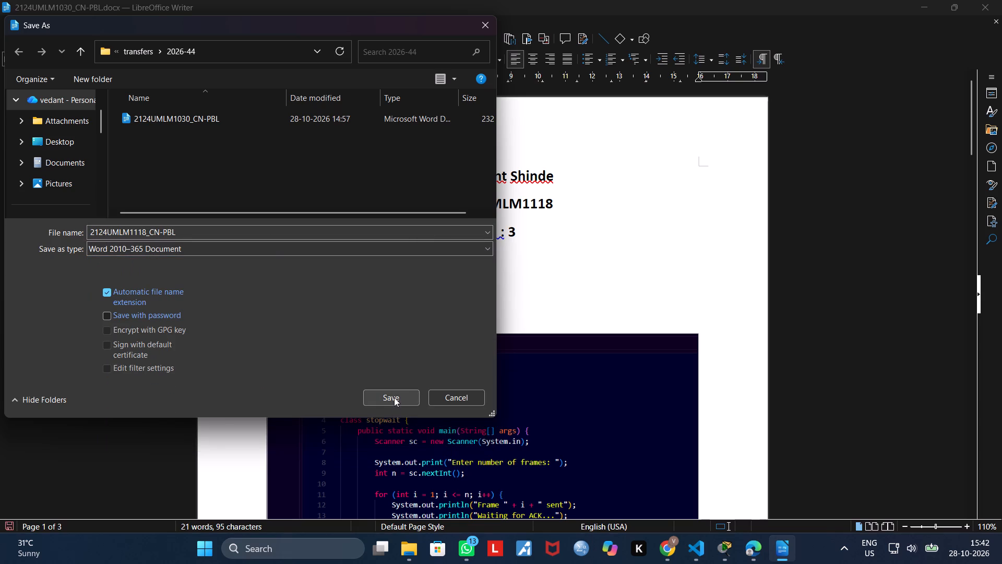
{"action": "left_click", "coordinate": [394, 397]}
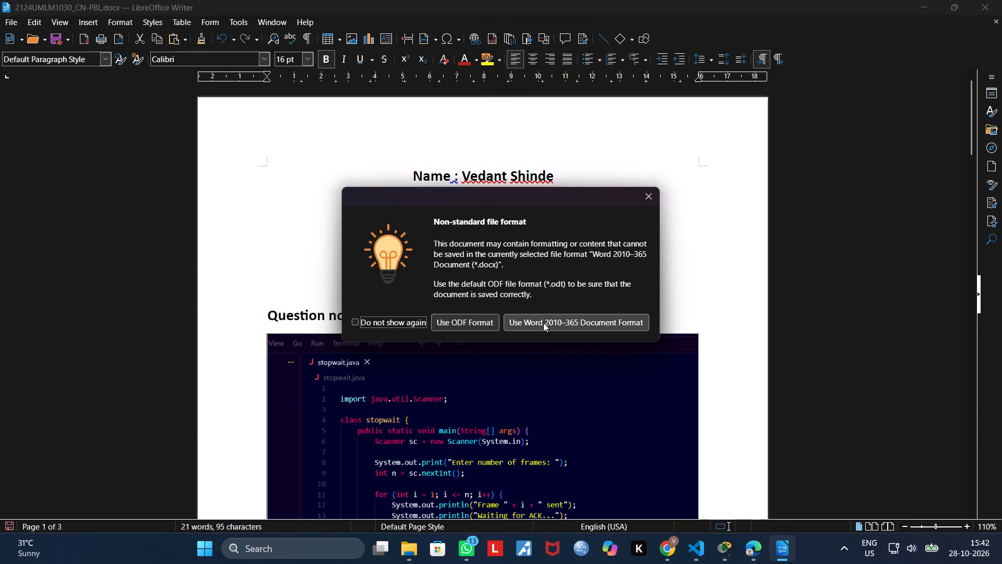
{"action": "left_click", "coordinate": [552, 326]}
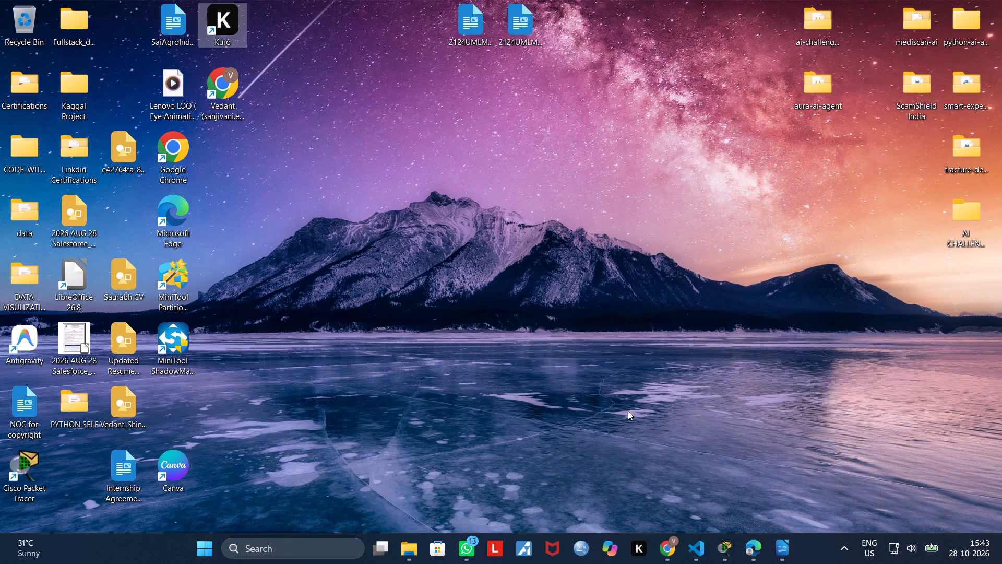
Look for the newly saved report in File Explorer, searching the Downloads folder for "2124UMLM" and checking the recent files.
{"action": "left_click", "coordinate": [399, 545]}
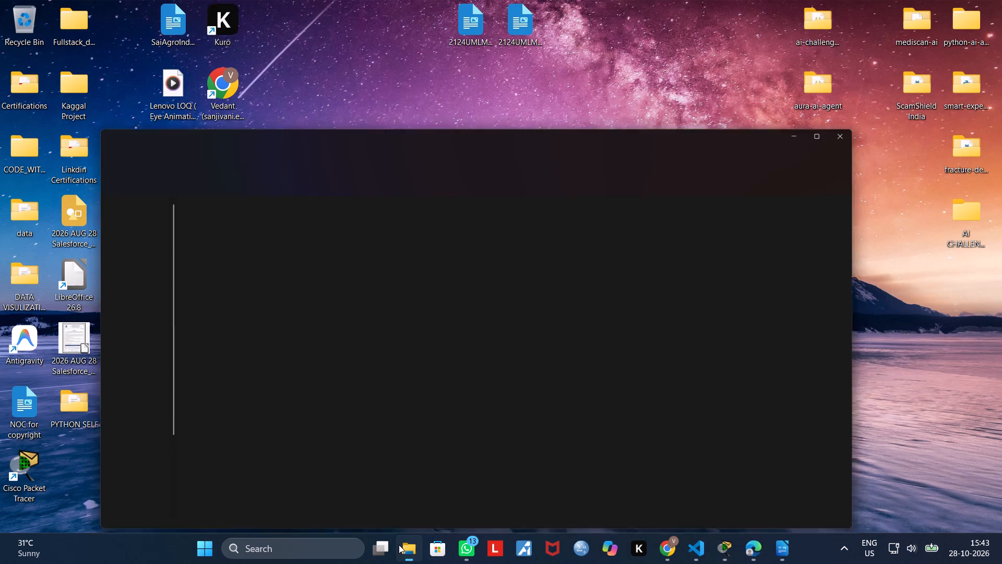
{"action": "scroll", "coordinate": [205, 324], "scroll_direction": "up", "scroll_amount": 5}
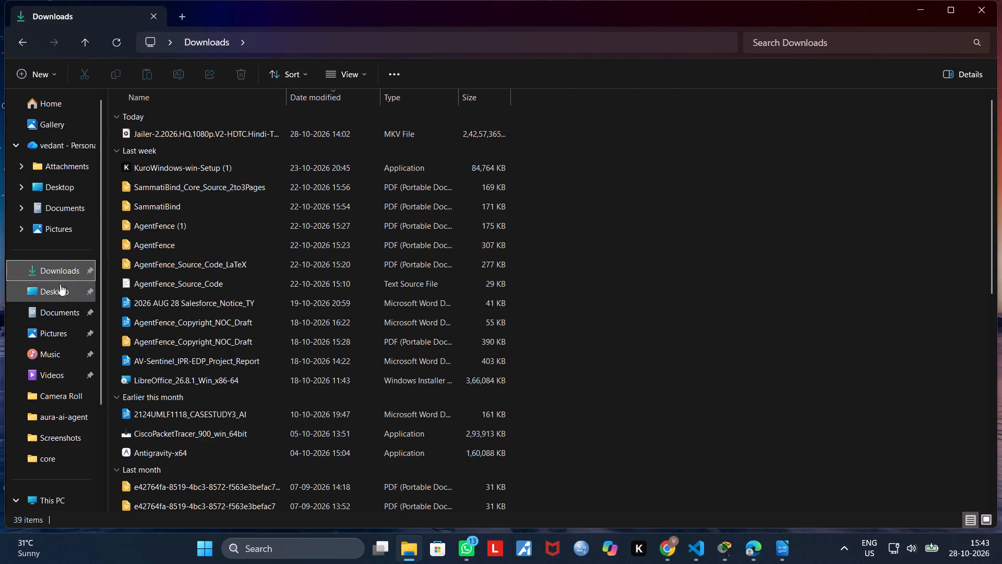
{"action": "left_click", "coordinate": [66, 203]}
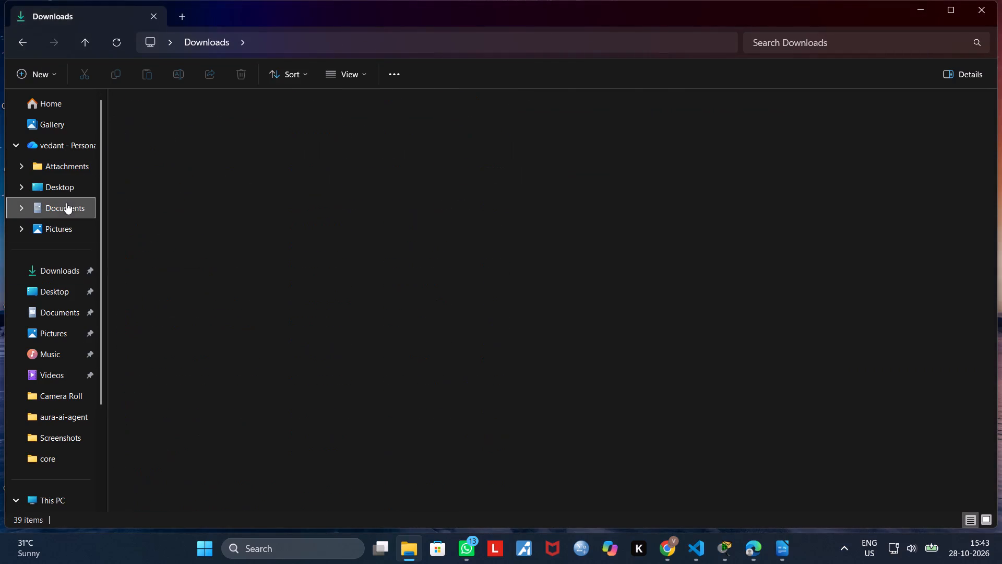
{"action": "left_click", "coordinate": [62, 270]}
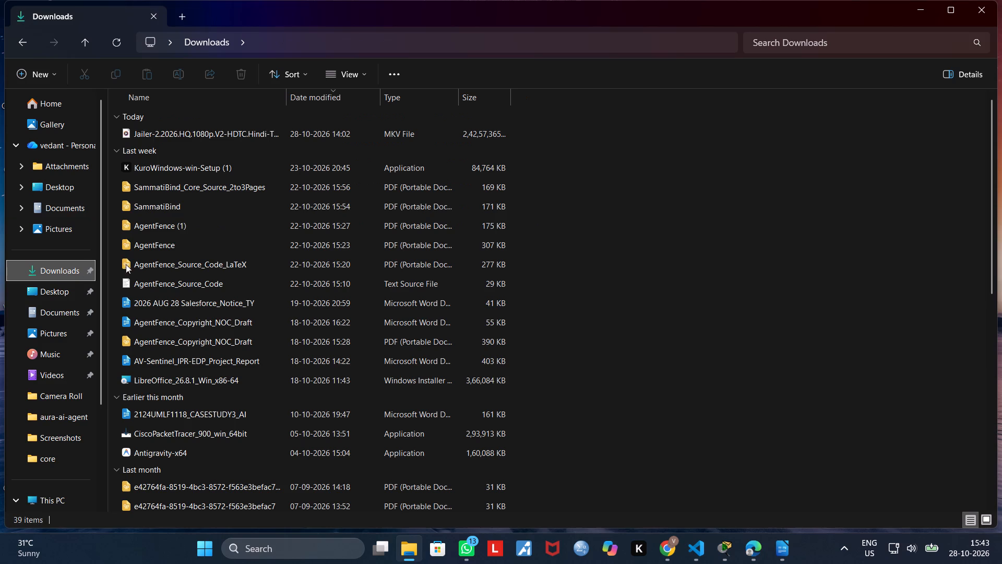
{"action": "left_click", "coordinate": [796, 45]}
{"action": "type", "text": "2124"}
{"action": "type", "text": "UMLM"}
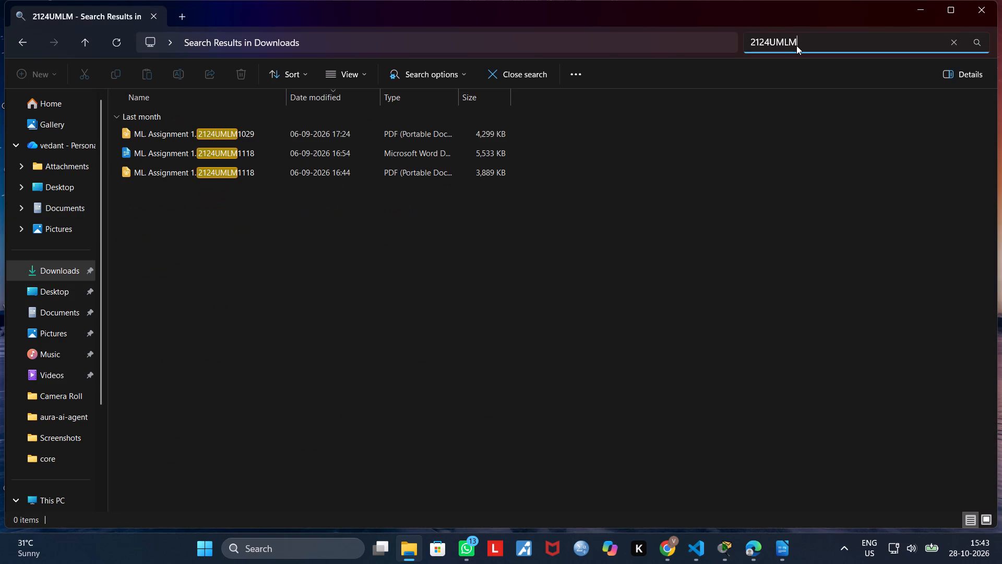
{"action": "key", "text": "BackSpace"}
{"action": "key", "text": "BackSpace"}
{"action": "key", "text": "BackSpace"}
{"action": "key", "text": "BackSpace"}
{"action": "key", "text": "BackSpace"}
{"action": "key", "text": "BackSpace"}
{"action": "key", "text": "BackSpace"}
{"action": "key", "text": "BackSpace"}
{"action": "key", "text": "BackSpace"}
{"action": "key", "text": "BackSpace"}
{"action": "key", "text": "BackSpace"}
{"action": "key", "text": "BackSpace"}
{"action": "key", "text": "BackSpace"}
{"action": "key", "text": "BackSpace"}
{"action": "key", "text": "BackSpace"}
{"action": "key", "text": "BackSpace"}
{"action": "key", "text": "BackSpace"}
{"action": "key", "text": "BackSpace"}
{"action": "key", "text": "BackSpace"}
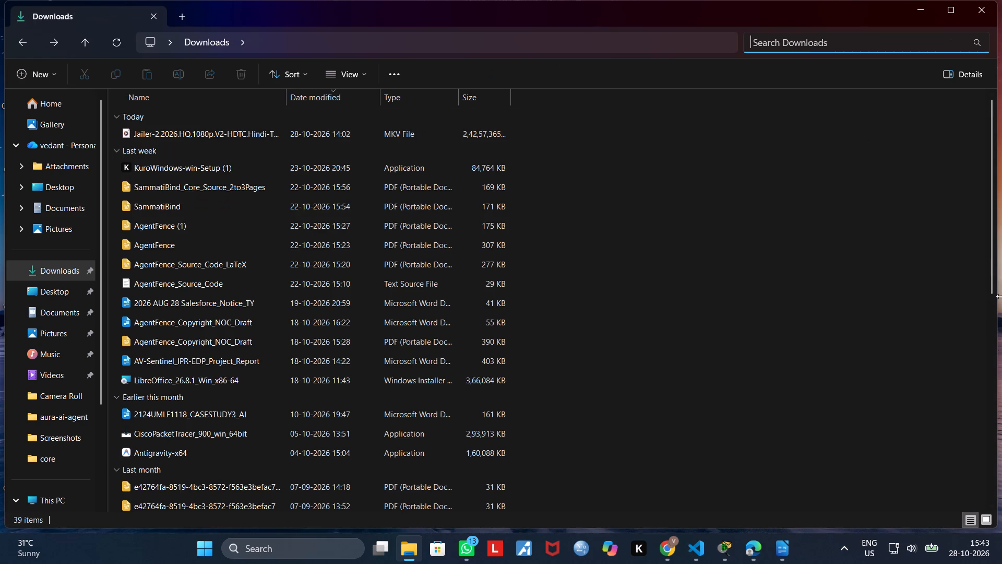
{"action": "left_click", "coordinate": [981, 4]}
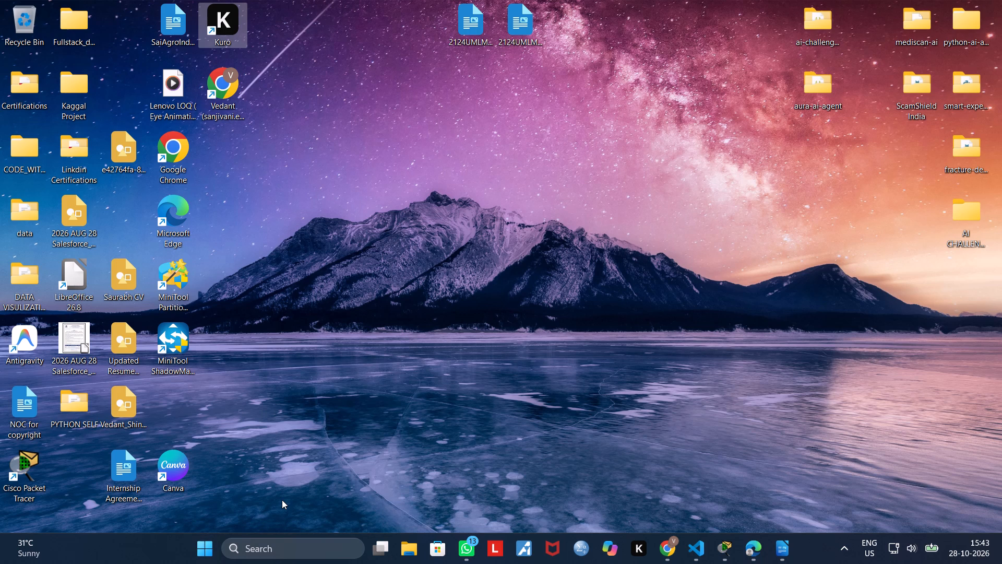
{"action": "double_click", "coordinate": [400, 552]}
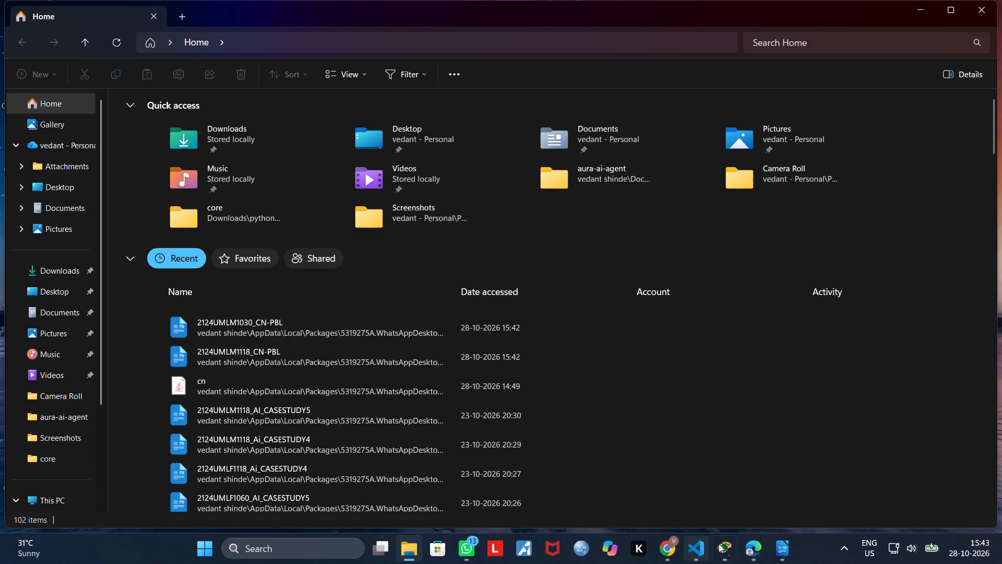
Search the web for "I LOVE PDF" in a new Microsoft Edge tab.
{"action": "left_click", "coordinate": [742, 545]}
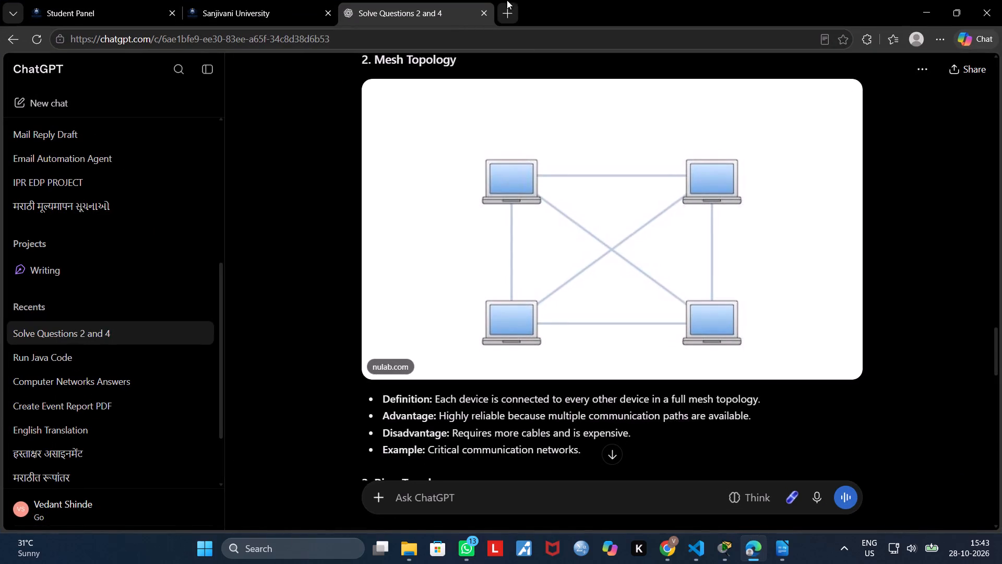
{"action": "left_click", "coordinate": [508, 5]}
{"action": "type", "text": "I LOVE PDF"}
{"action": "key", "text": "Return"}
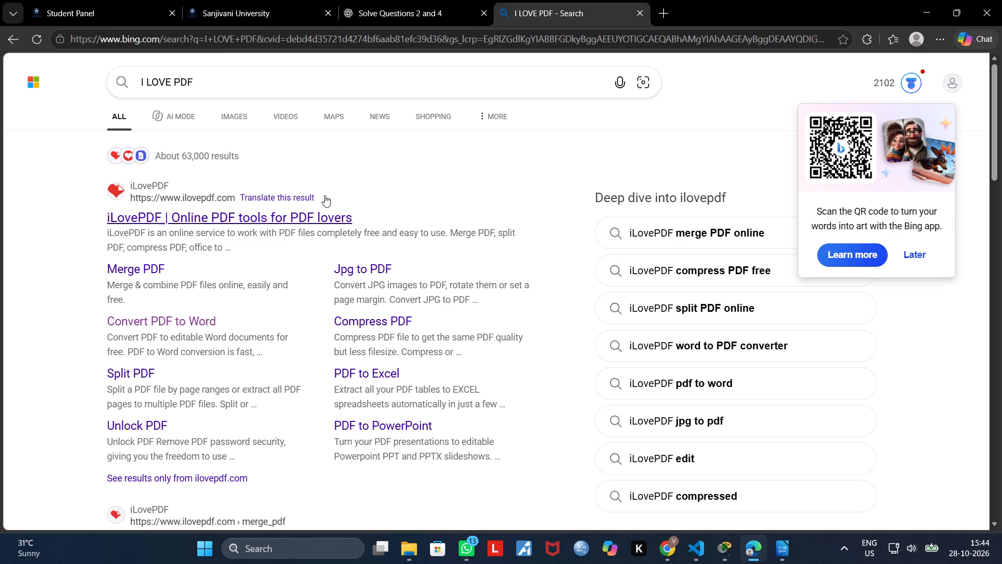
Search the web for "WORD TO PDF" instead and open iLovePDF's Word to PDF converter.
{"action": "left_click", "coordinate": [264, 82]}
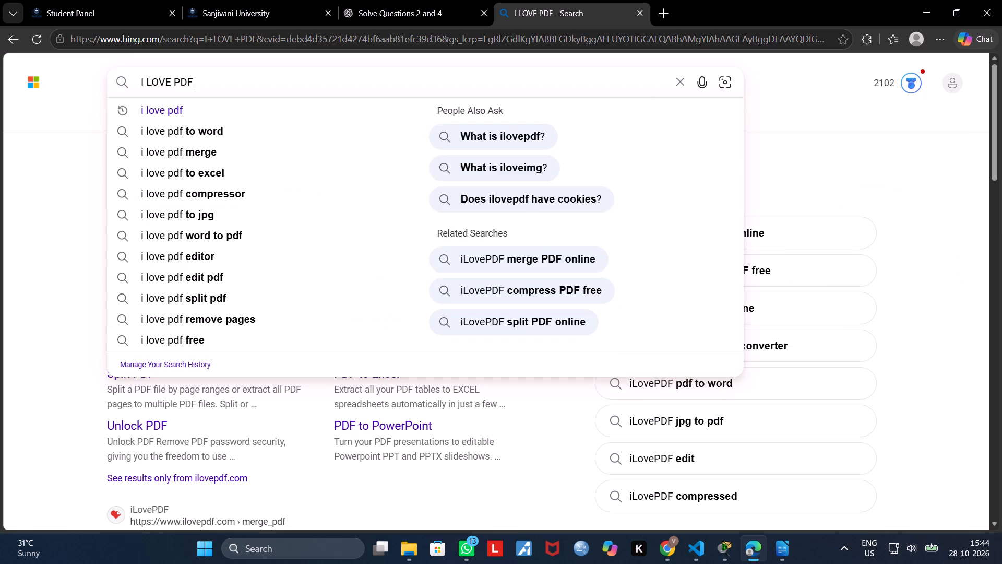
{"action": "key", "text": "BackSpace"}
{"action": "key", "text": "BackSpace"}
{"action": "key", "text": "BackSpace"}
{"action": "key", "text": "BackSpace"}
{"action": "key", "text": "BackSpace"}
{"action": "key", "text": "BackSpace"}
{"action": "key", "text": "BackSpace"}
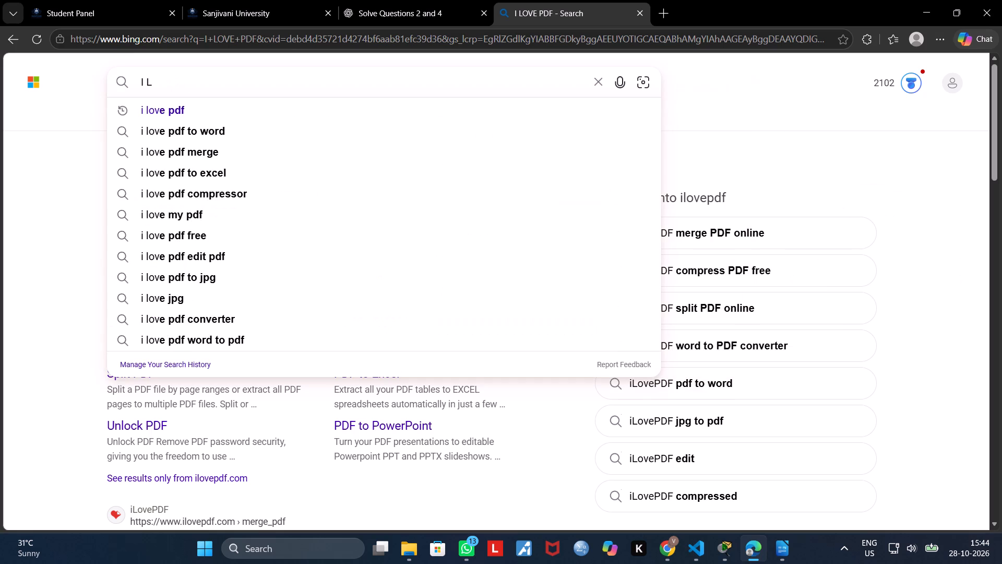
{"action": "key", "text": "BackSpace"}
{"action": "key", "text": "BackSpace"}
{"action": "key", "text": "BackSpace"}
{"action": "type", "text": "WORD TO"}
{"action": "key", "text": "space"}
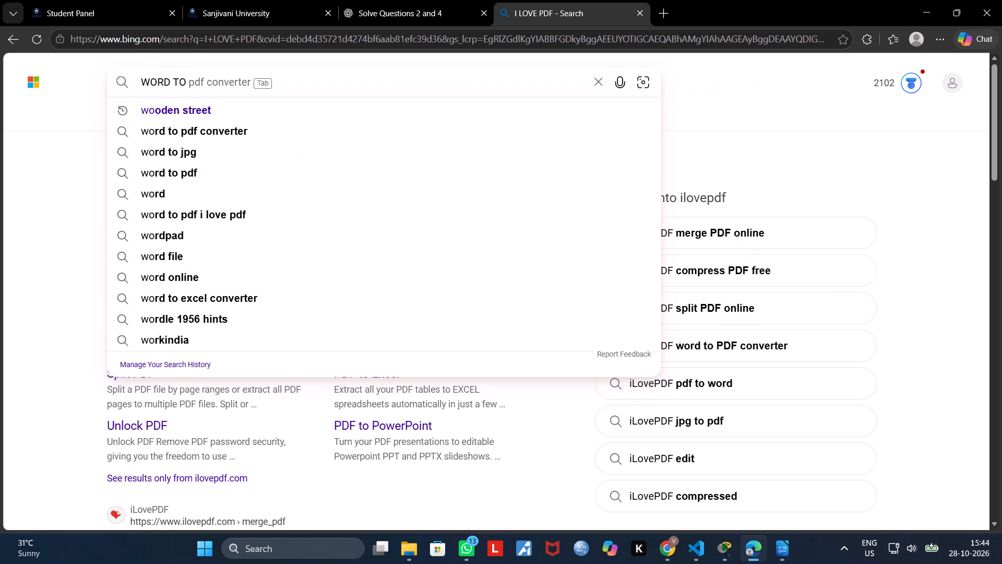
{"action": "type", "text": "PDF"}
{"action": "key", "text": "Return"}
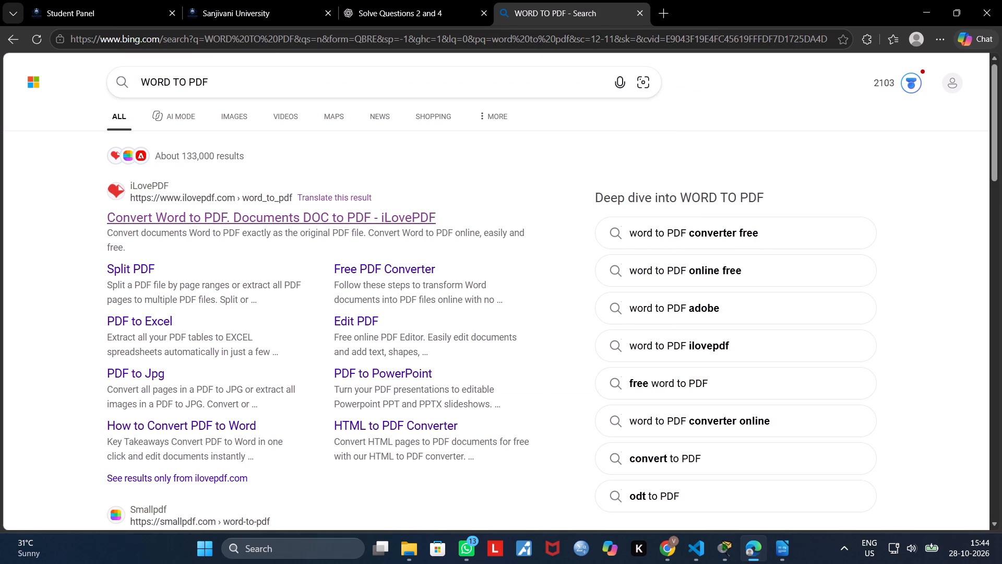
{"action": "left_click", "coordinate": [210, 219]}
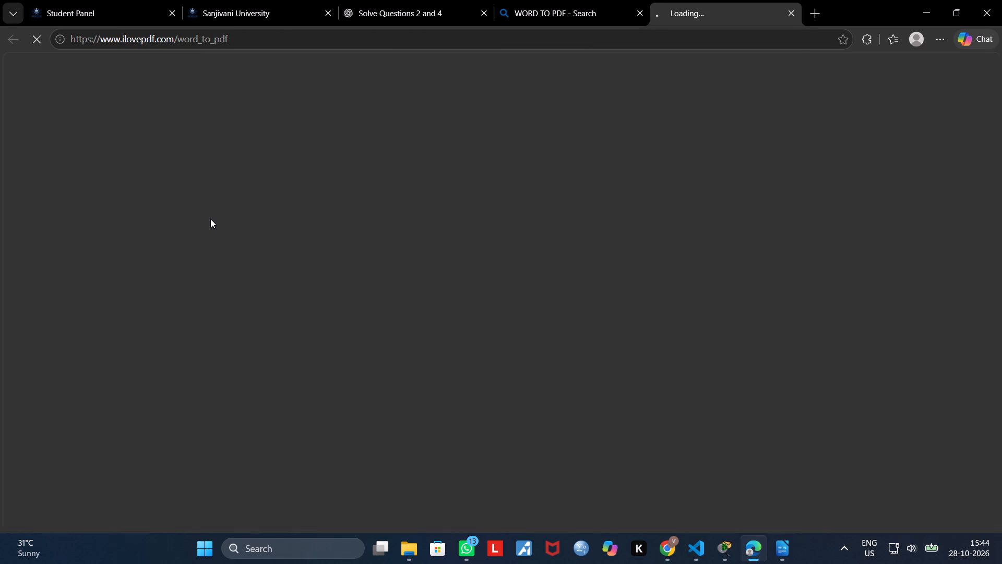
Look for the CN-PBL report in iLovePDF's file picker, browsing Downloads, Documents, Home, Gallery and the personal OneDrive folder, and searching for "2124".
{"action": "left_click", "coordinate": [452, 222]}
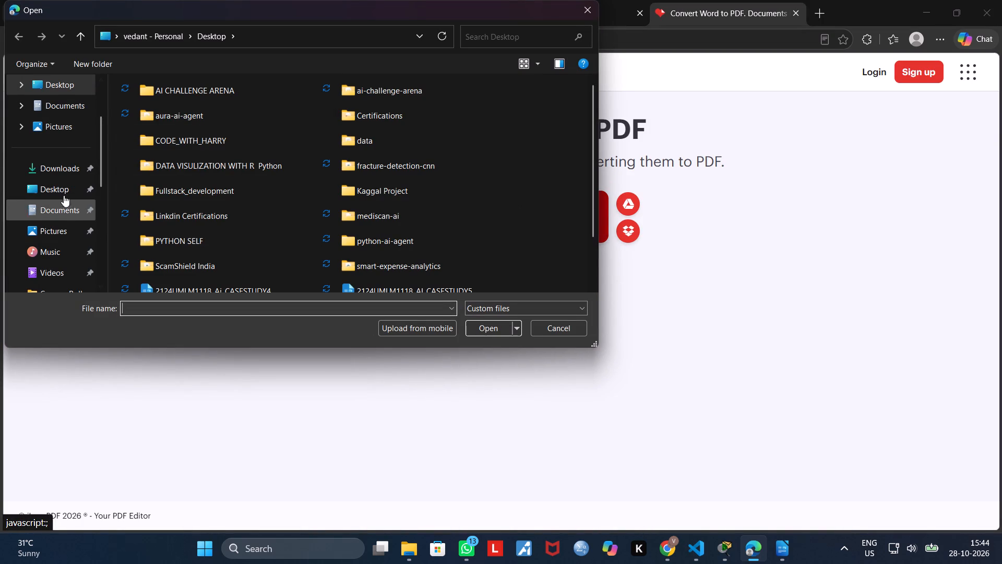
{"action": "left_click", "coordinate": [58, 164]}
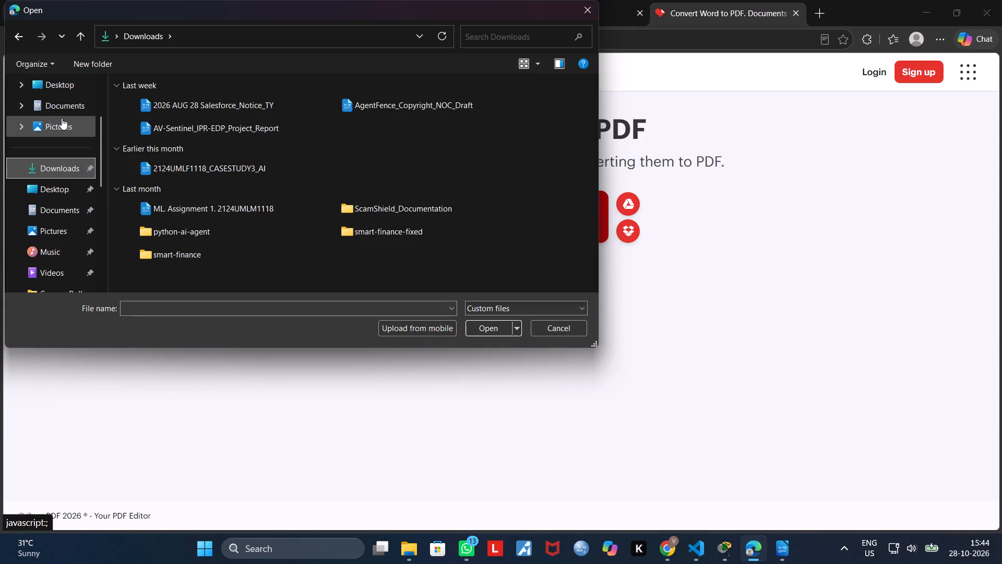
{"action": "left_click", "coordinate": [64, 104]}
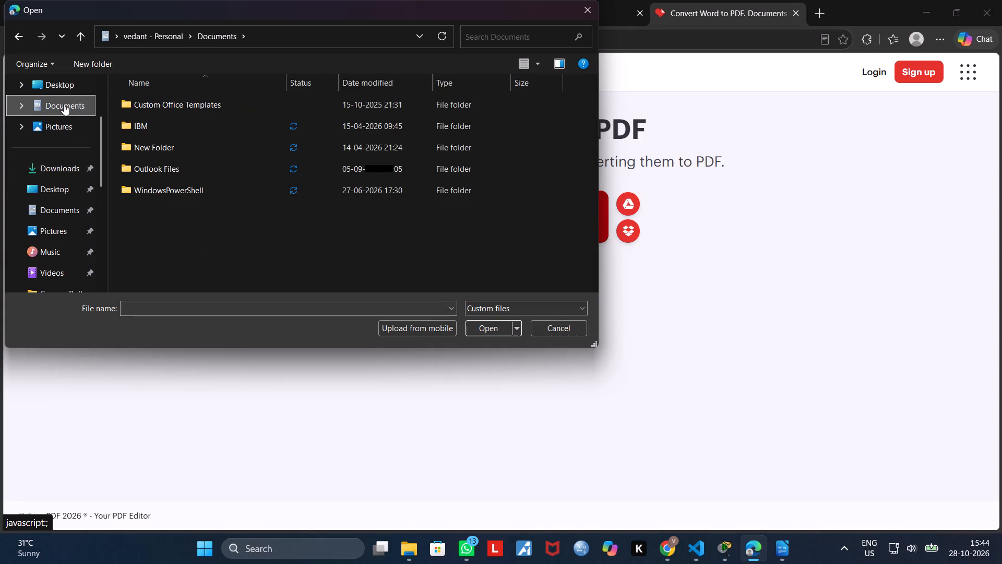
{"action": "left_click", "coordinate": [64, 161]}
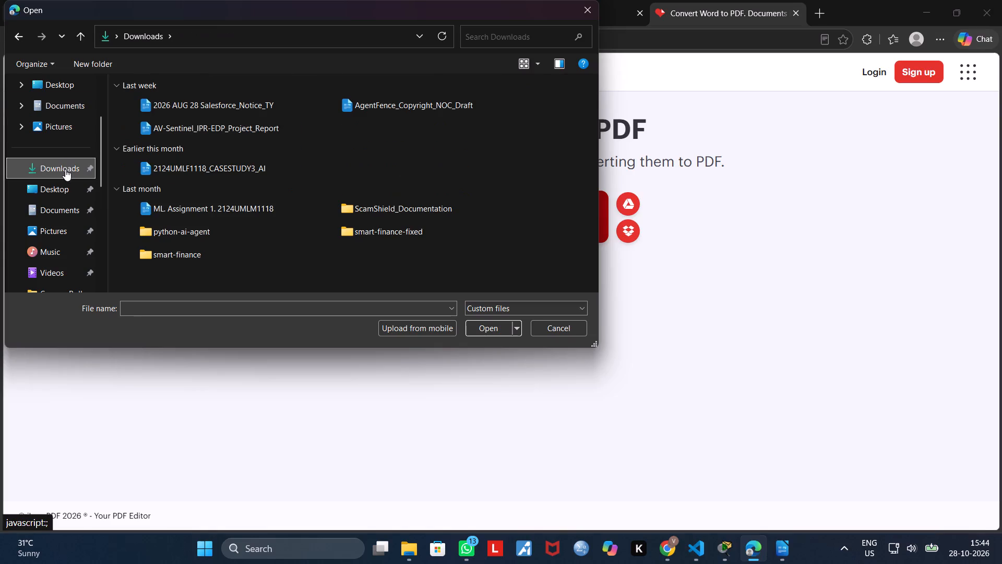
{"action": "scroll", "coordinate": [54, 218], "scroll_direction": "up", "scroll_amount": 3}
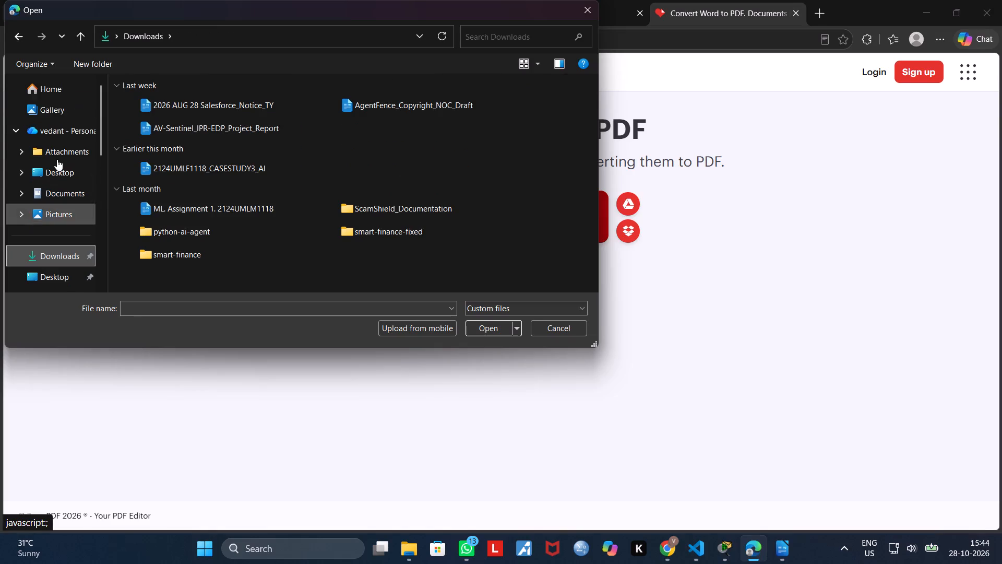
{"action": "left_click", "coordinate": [50, 97]}
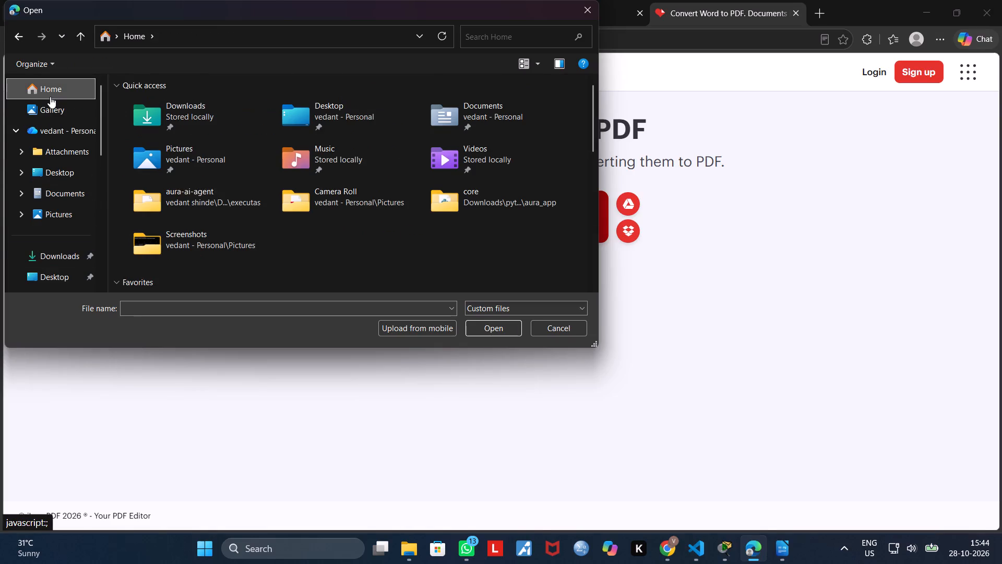
{"action": "left_click", "coordinate": [49, 109]}
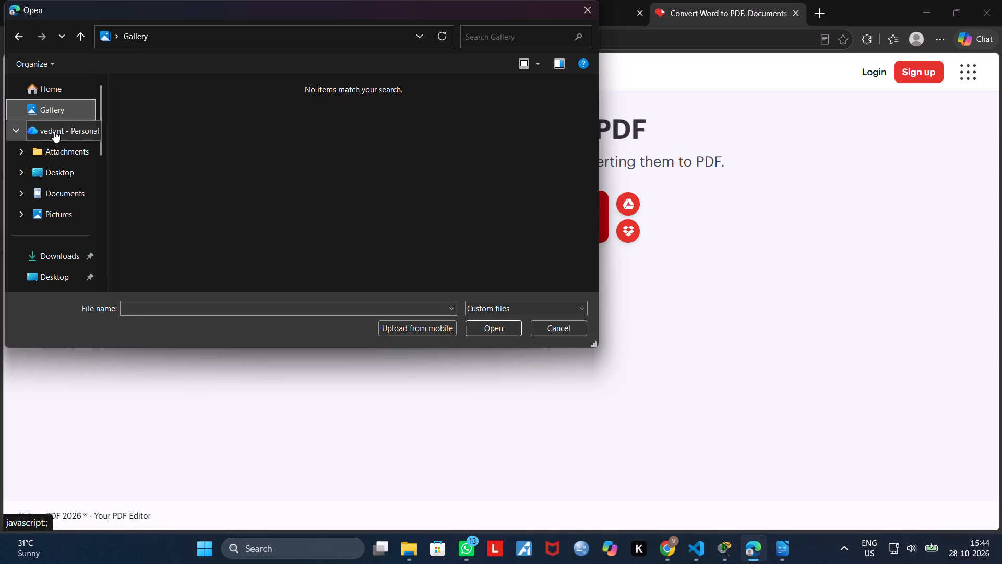
{"action": "left_click", "coordinate": [54, 131]}
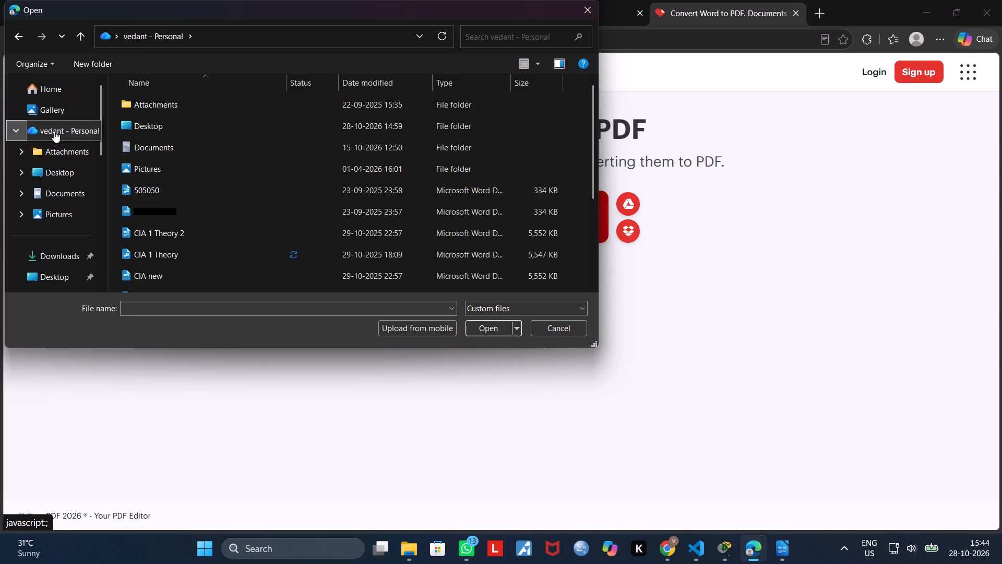
{"action": "left_click", "coordinate": [498, 38]}
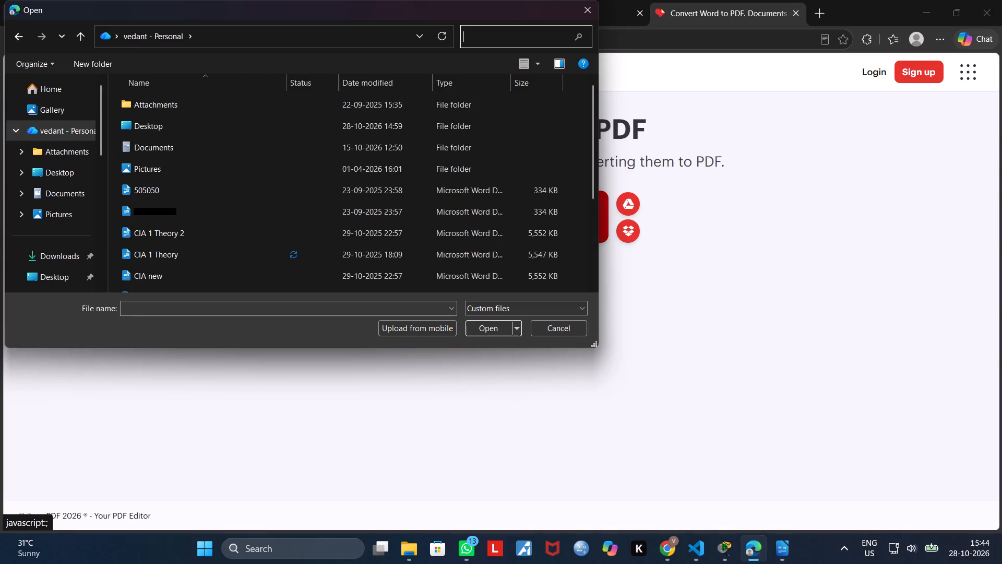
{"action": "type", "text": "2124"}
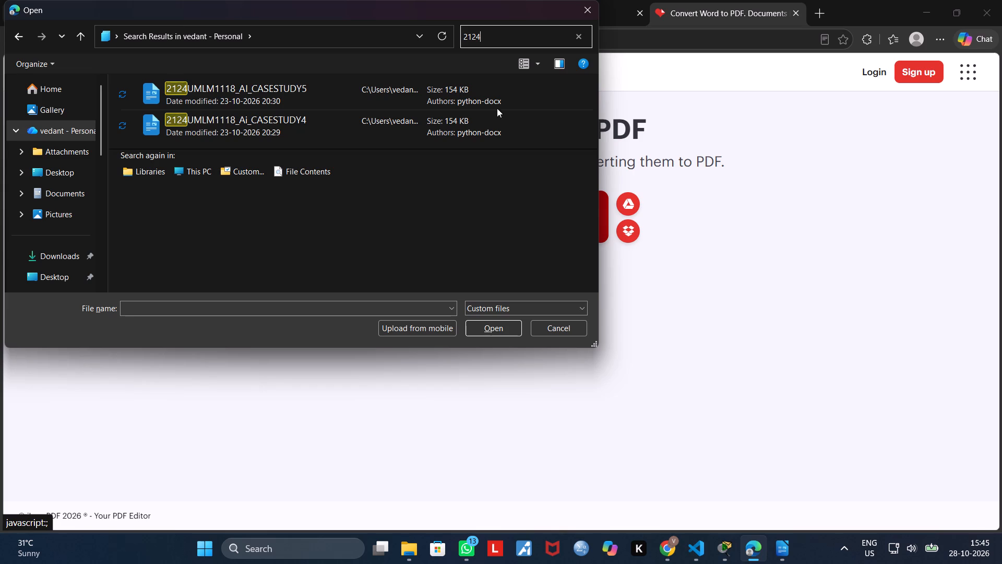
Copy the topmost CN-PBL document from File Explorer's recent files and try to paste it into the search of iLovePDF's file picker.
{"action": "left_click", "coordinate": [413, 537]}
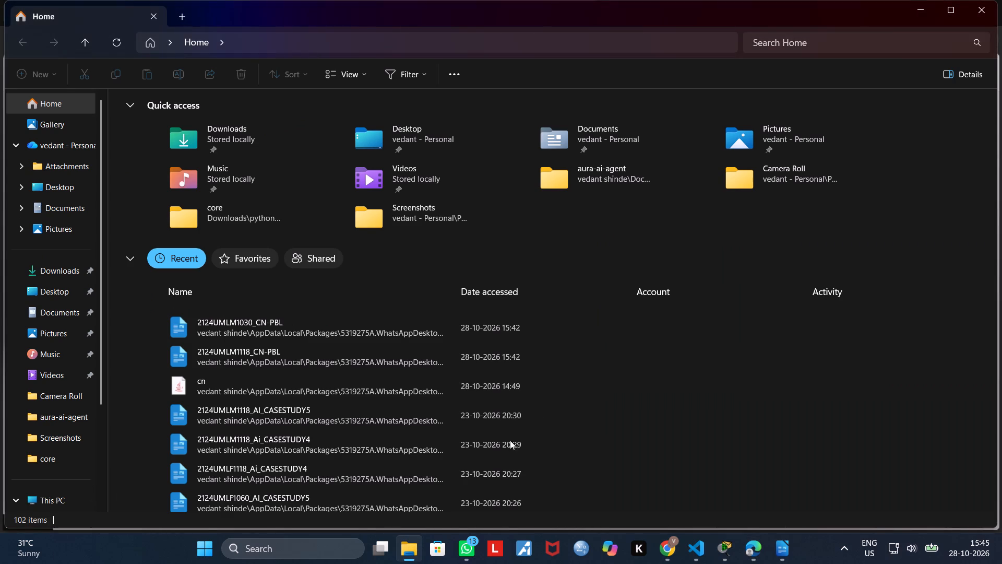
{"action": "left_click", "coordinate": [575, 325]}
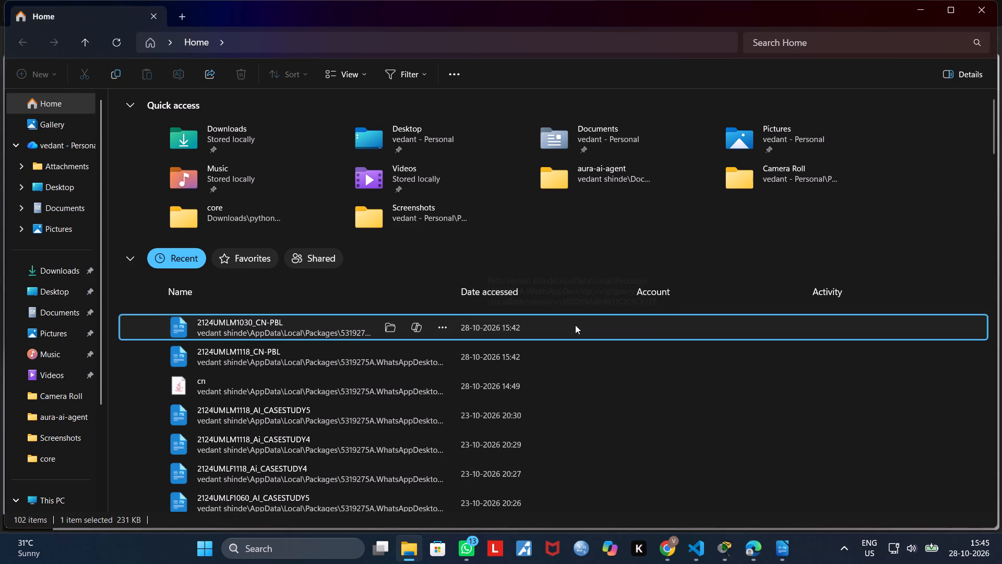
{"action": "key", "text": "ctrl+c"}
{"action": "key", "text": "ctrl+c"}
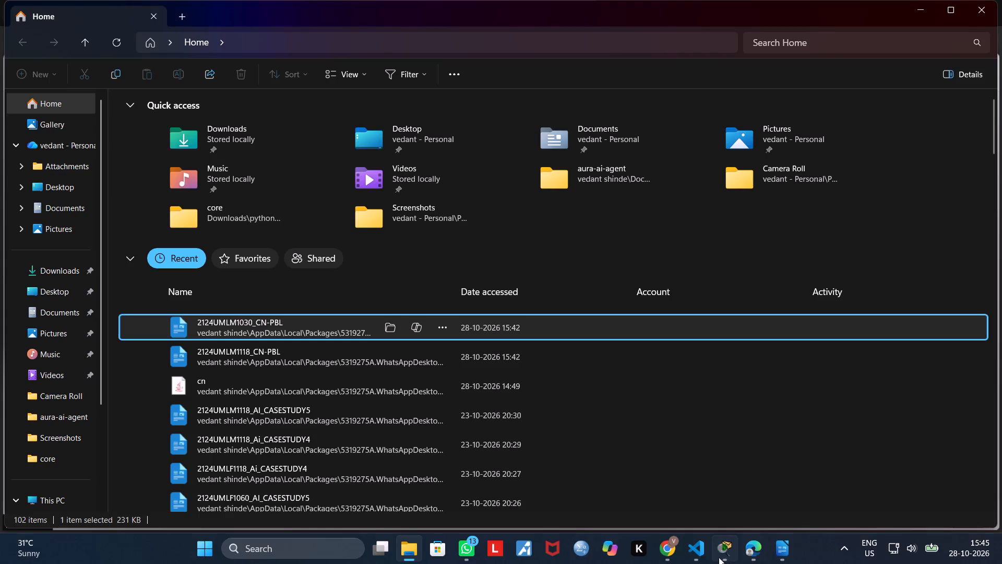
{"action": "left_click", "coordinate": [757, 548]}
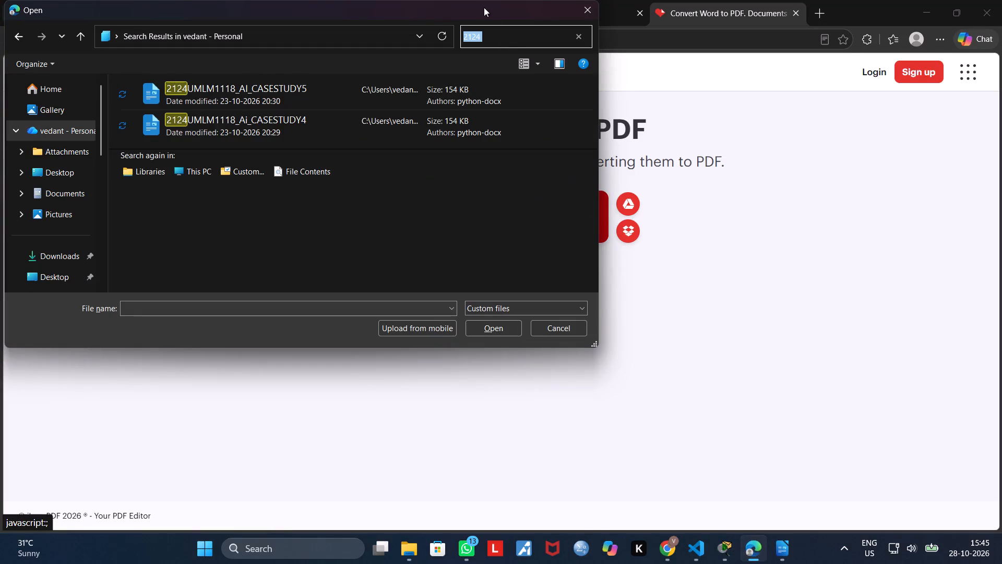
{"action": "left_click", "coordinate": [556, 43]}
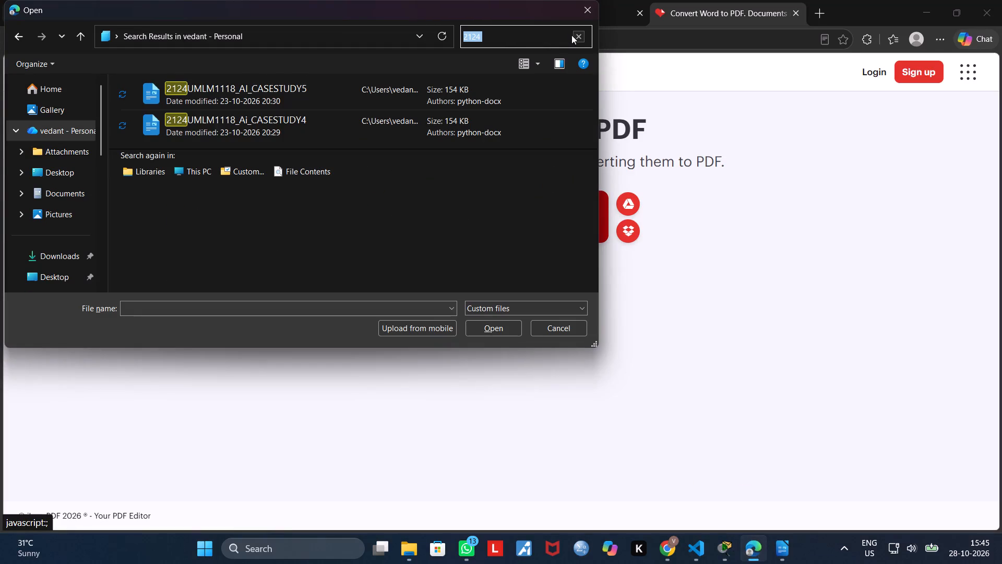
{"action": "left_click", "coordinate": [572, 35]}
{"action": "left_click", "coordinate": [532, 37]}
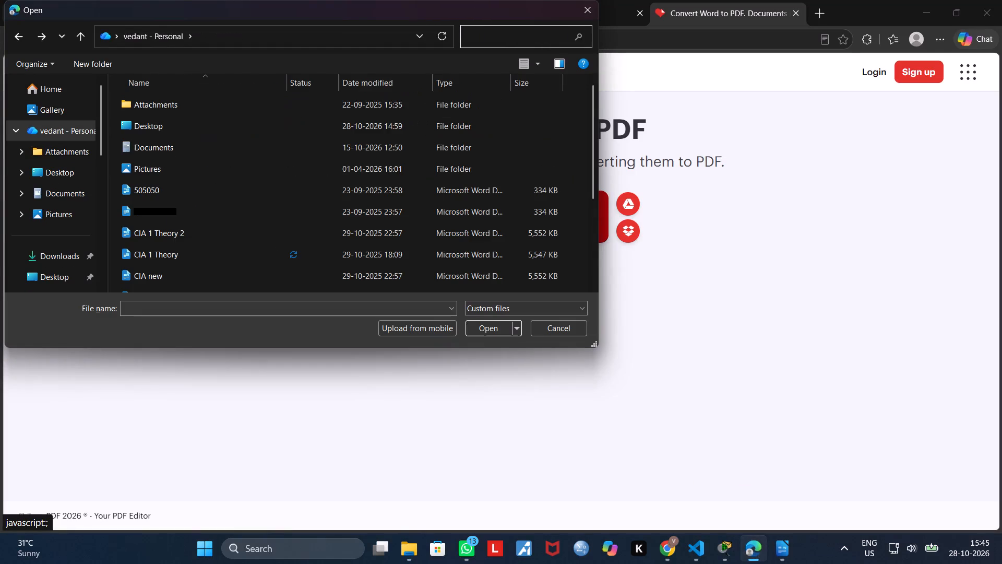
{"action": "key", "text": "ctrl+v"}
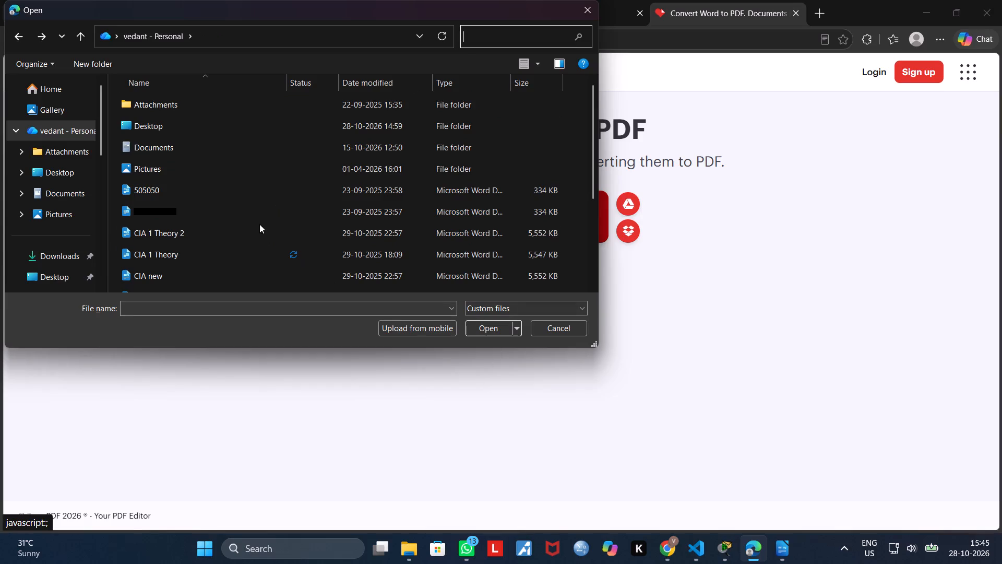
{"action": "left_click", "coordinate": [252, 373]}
Check the Documents, Downloads and personal OneDrive folders in File Explorer for the CN-PBL report.
{"action": "left_click", "coordinate": [405, 552]}
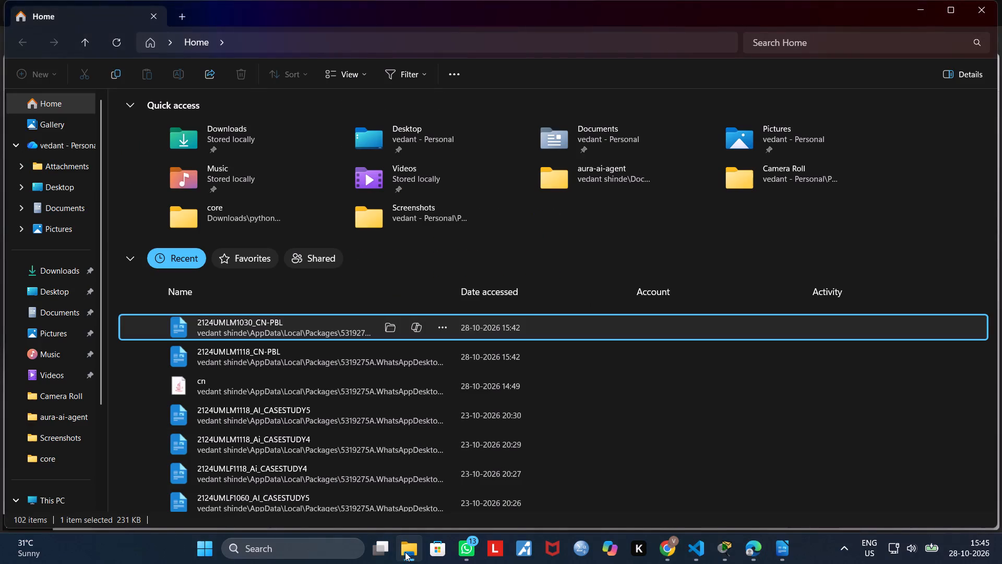
{"action": "left_click", "coordinate": [60, 217]}
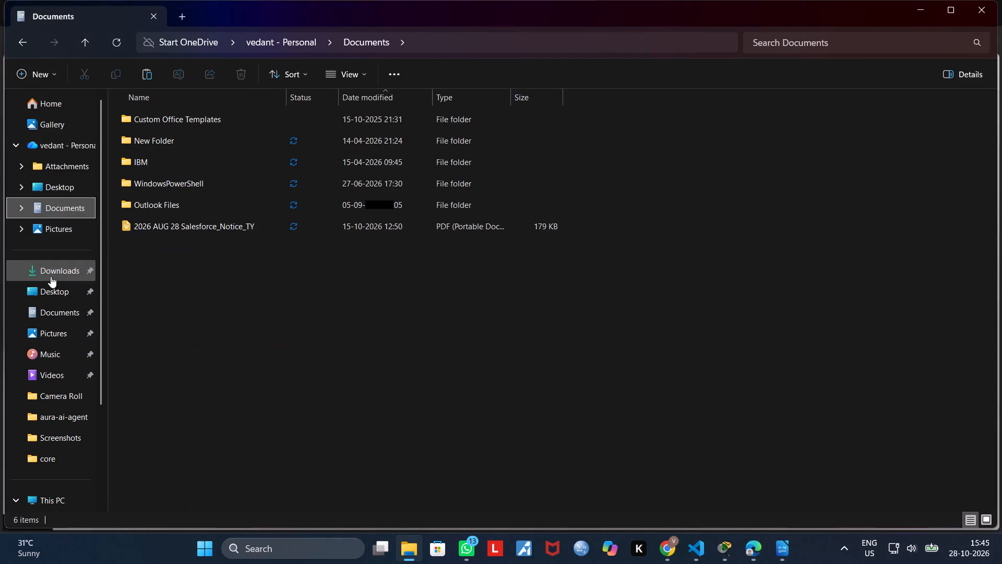
{"action": "left_click", "coordinate": [51, 276]}
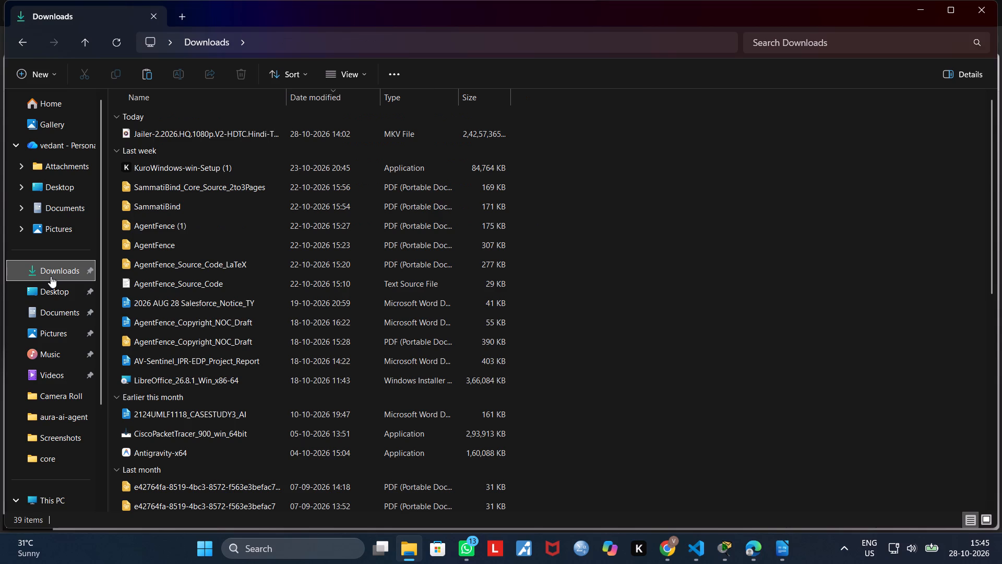
{"action": "left_click", "coordinate": [46, 149]}
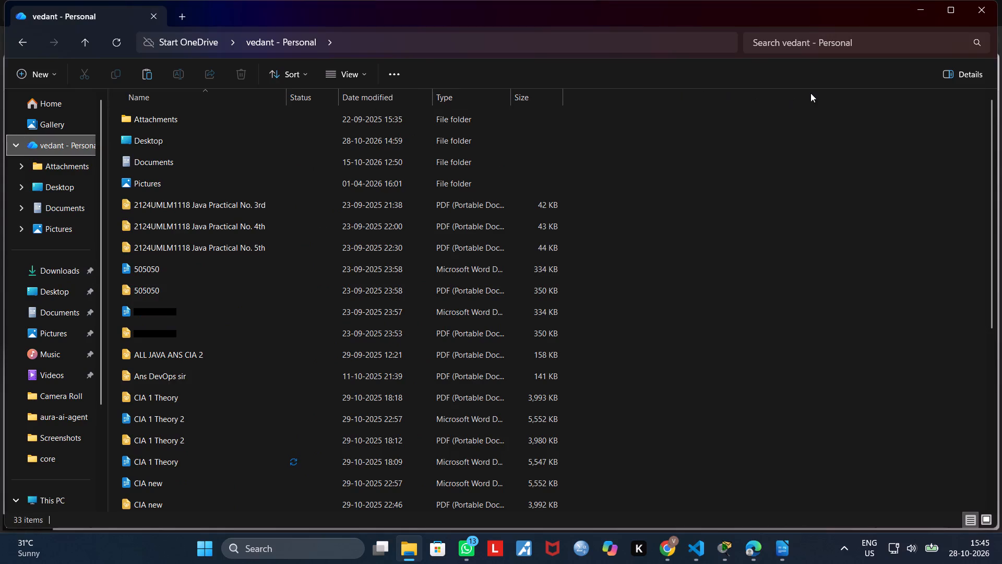
Save a copy of the open CN-PBL report from LibreOffice Writer into the Downloads folder, keeping its file name and Word 2010–365 format.
{"action": "left_click", "coordinate": [782, 559]}
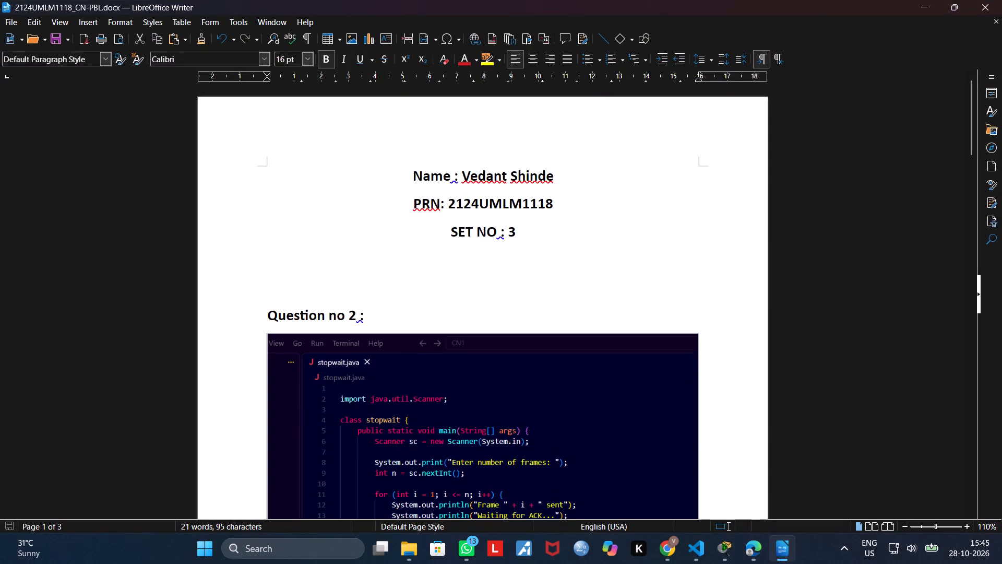
{"action": "left_click", "coordinate": [6, 24]}
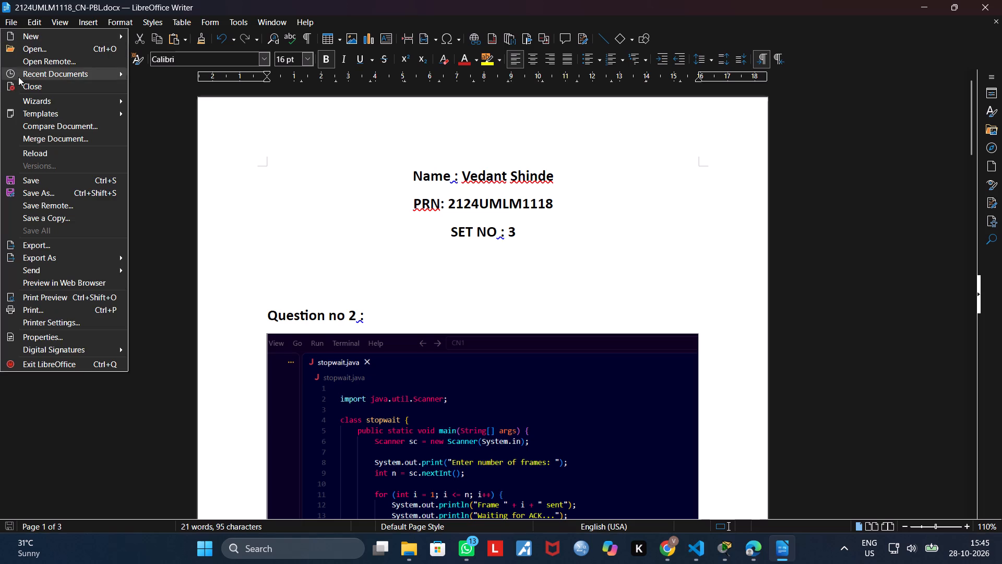
{"action": "left_click", "coordinate": [33, 190]}
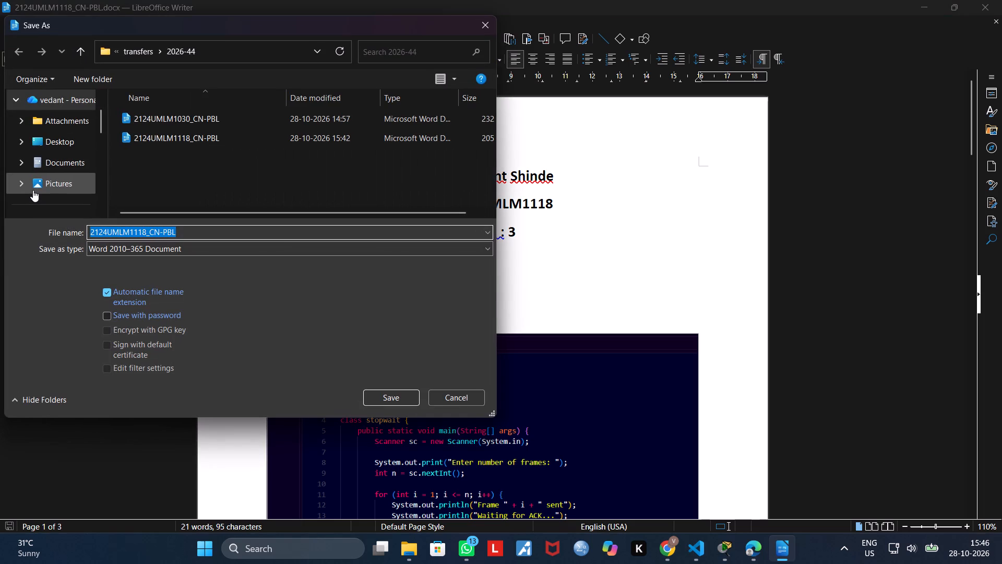
{"action": "scroll", "coordinate": [59, 164], "scroll_direction": "down", "scroll_amount": 1}
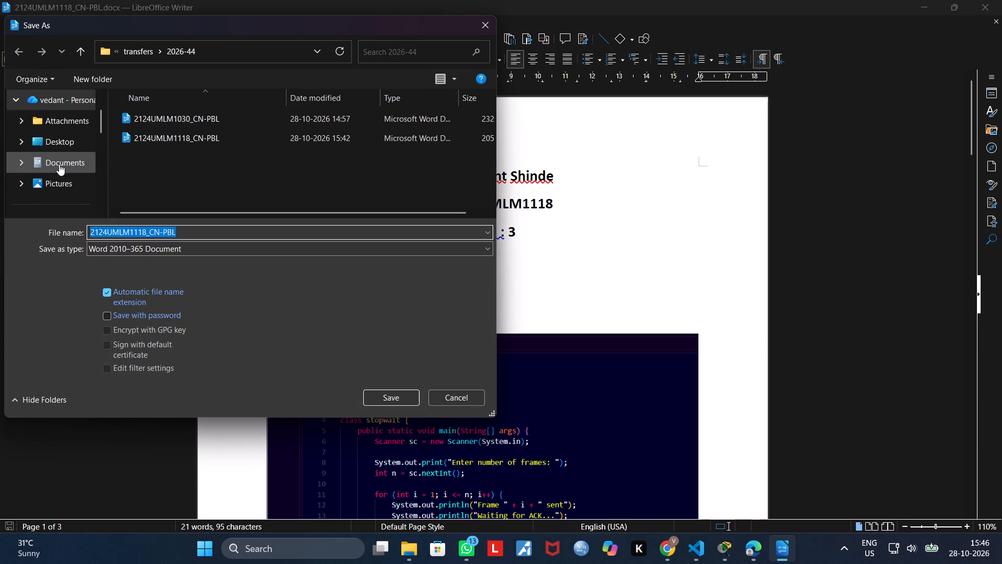
{"action": "scroll", "coordinate": [59, 164], "scroll_direction": "down", "scroll_amount": 1}
{"action": "scroll", "coordinate": [59, 164], "scroll_direction": "up", "scroll_amount": 1}
{"action": "left_click", "coordinate": [59, 204]}
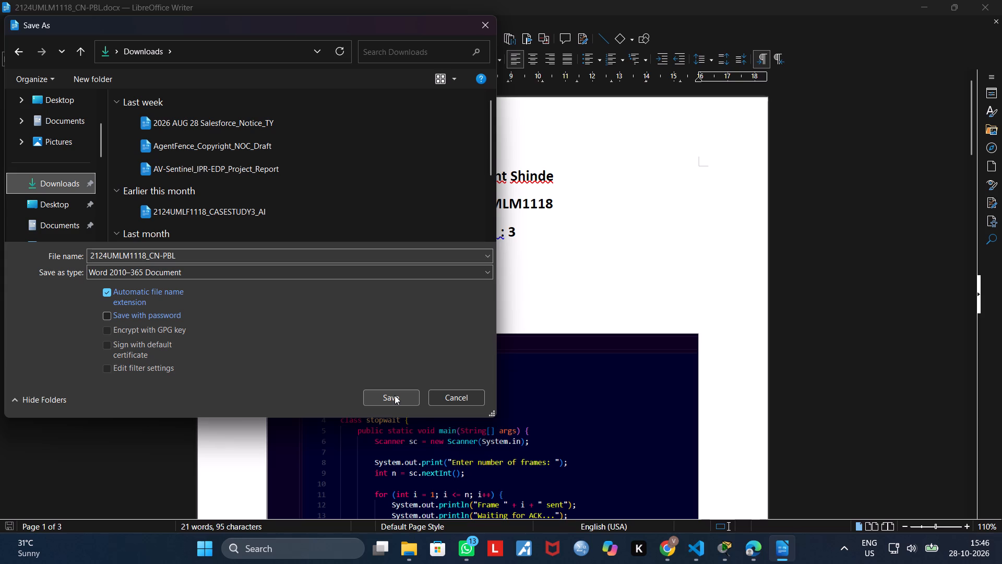
{"action": "left_click", "coordinate": [395, 395]}
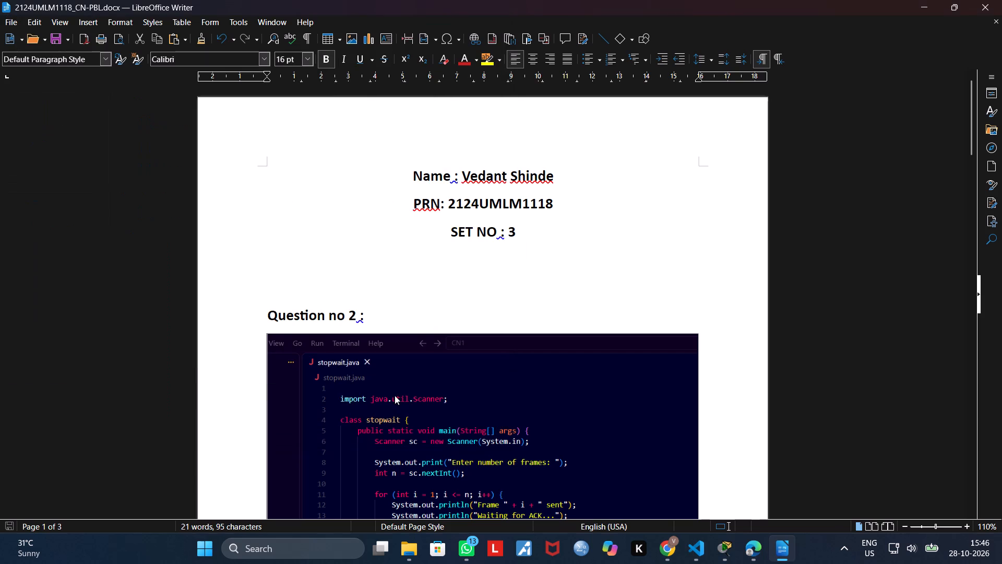
Check the Downloads folder in File Explorer for the saved CN-PBL document.
{"action": "left_click", "coordinate": [410, 545]}
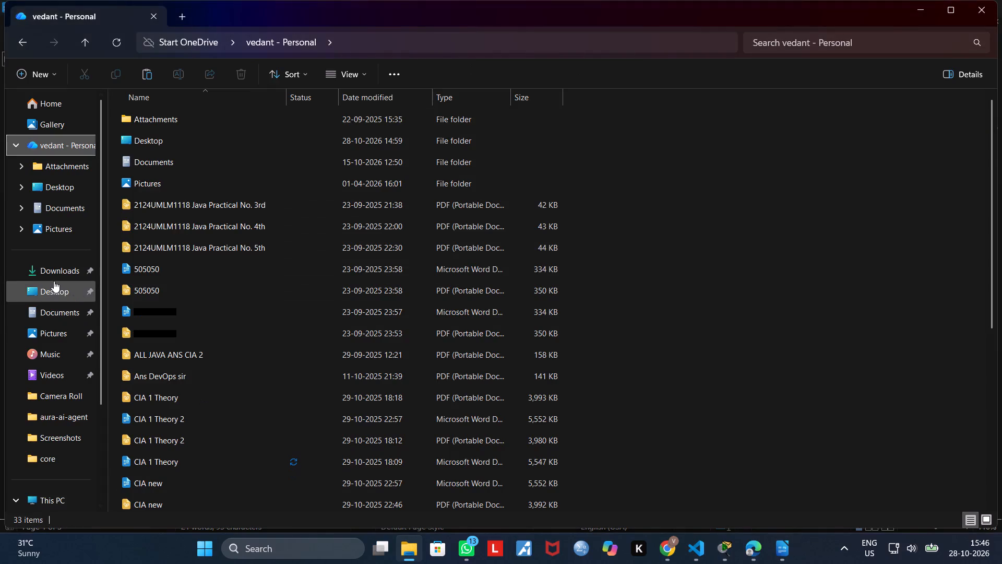
{"action": "left_click", "coordinate": [52, 268]}
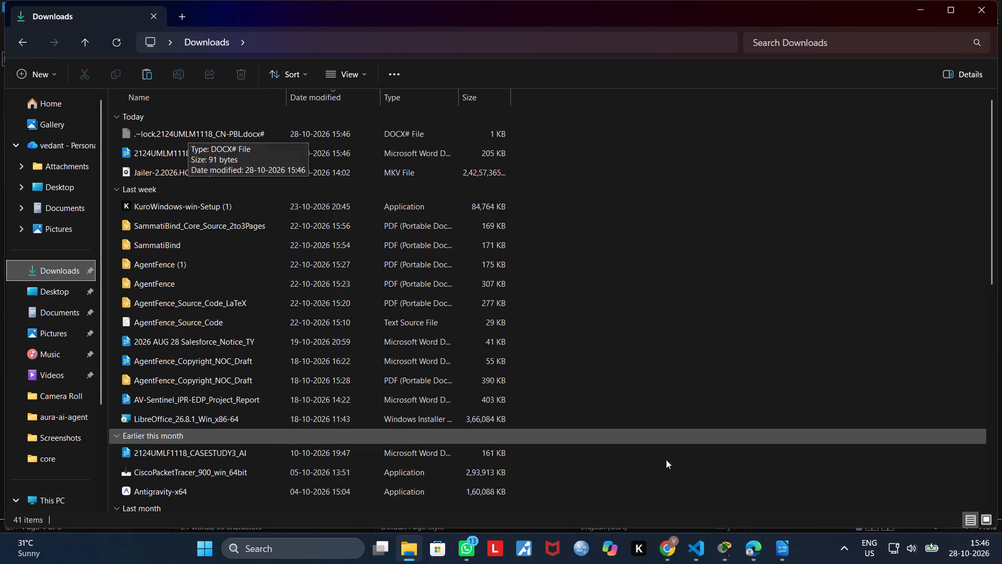
Upload the CN-PBL Word document from Downloads to iLovePDF in Microsoft Edge and convert it to PDF.
{"action": "left_click", "coordinate": [760, 517]}
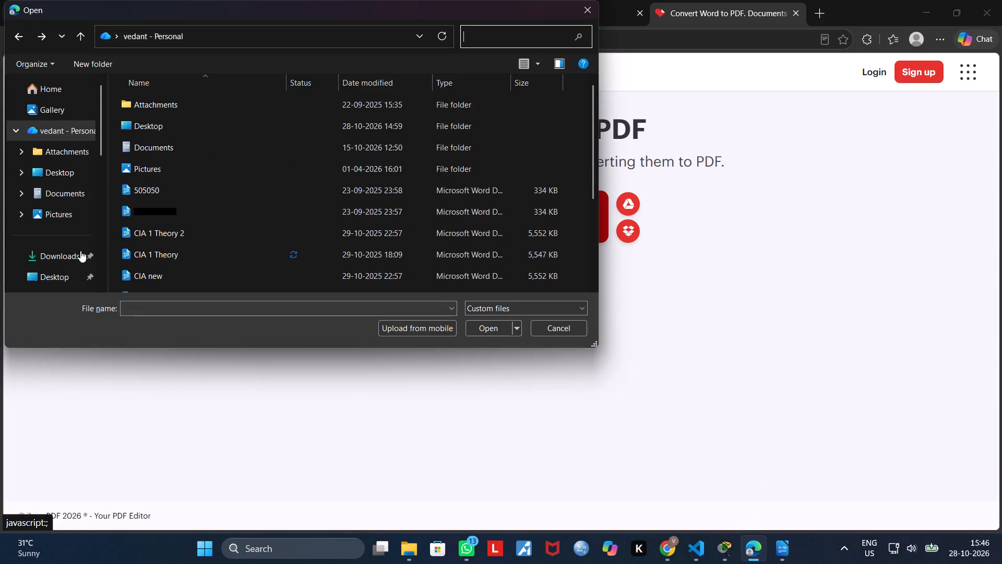
{"action": "left_click", "coordinate": [45, 259]}
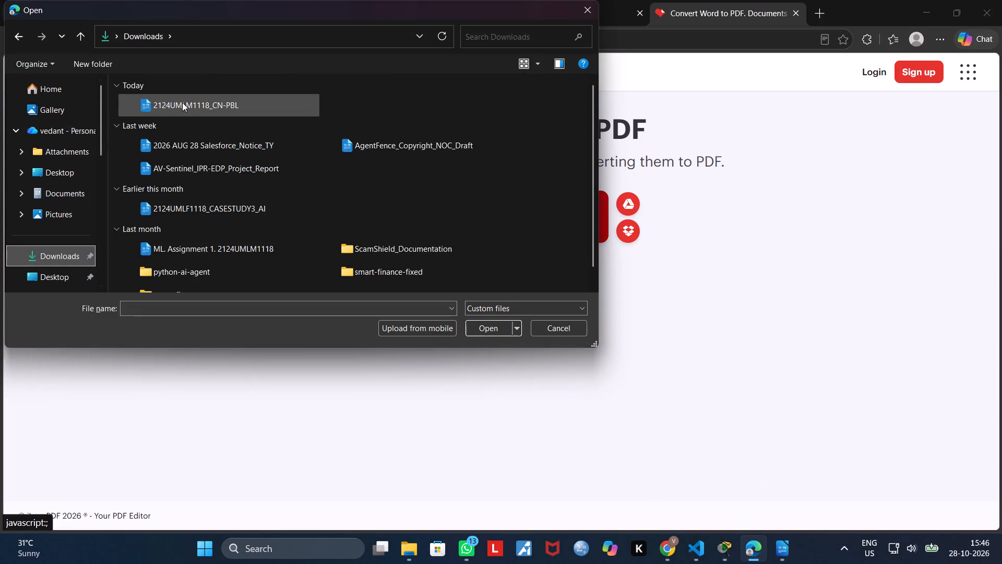
{"action": "double_click", "coordinate": [187, 103]}
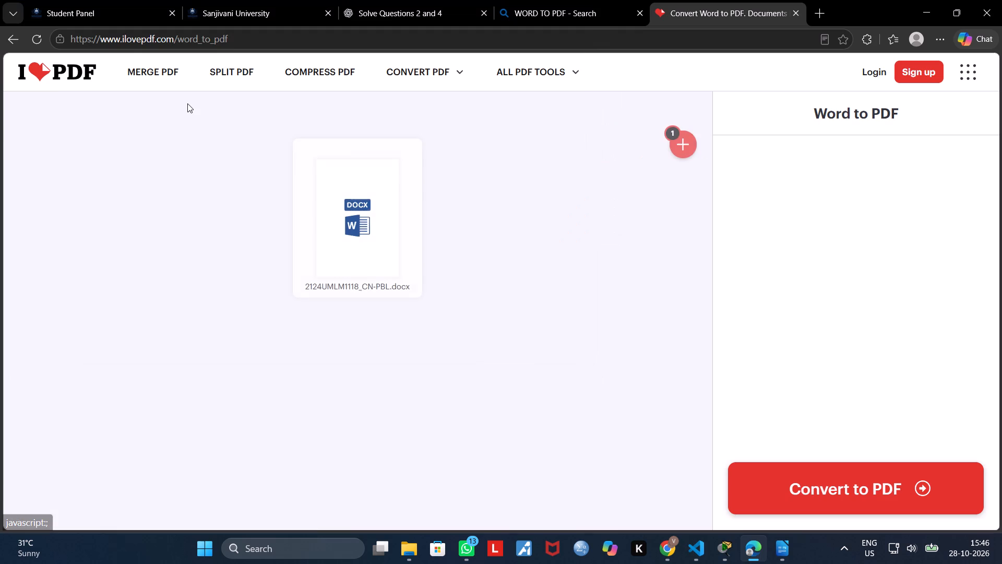
{"action": "left_click", "coordinate": [788, 476]}
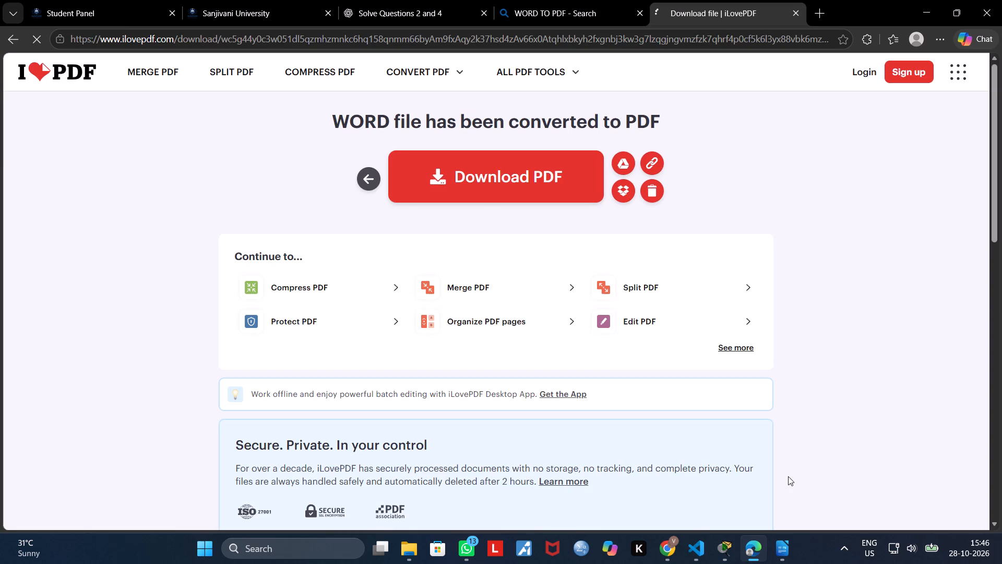
Download the converted CN-PBL PDF from iLovePDF and open the downloaded file.
{"action": "left_click", "coordinate": [523, 166]}
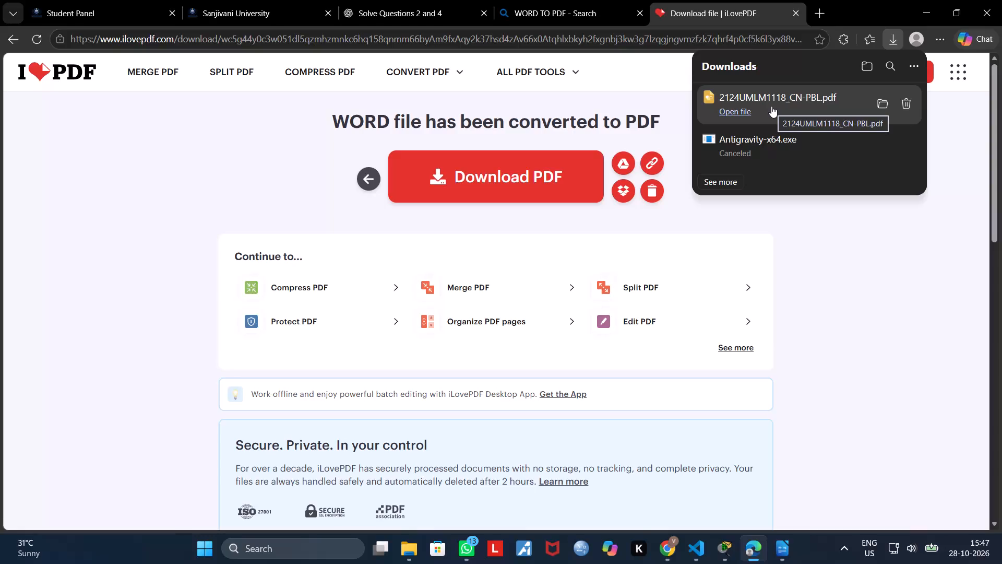
{"action": "left_click", "coordinate": [771, 106]}
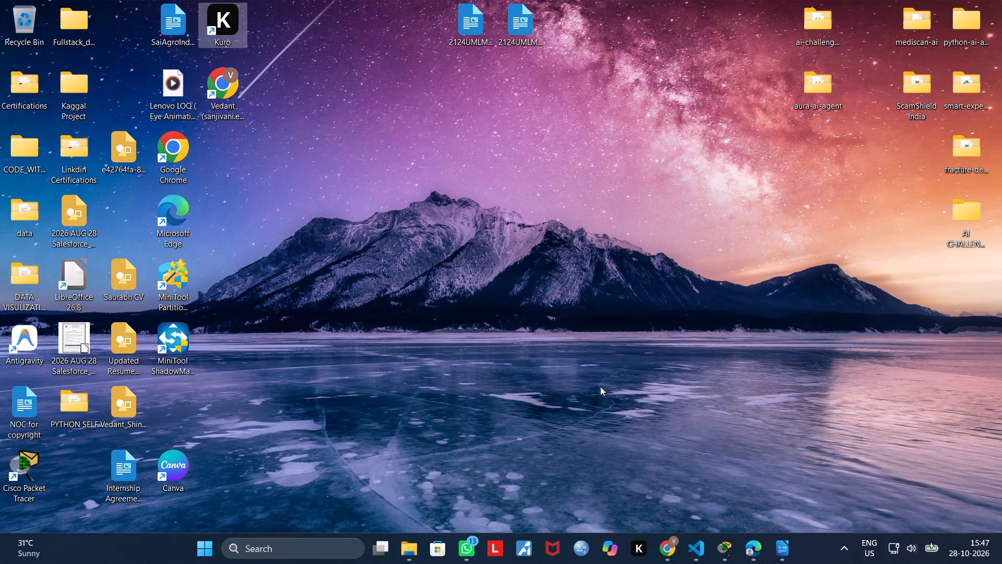
Check the Downloads folder in File Explorer for the converted CN-PBL PDF.
{"action": "left_click", "coordinate": [410, 548]}
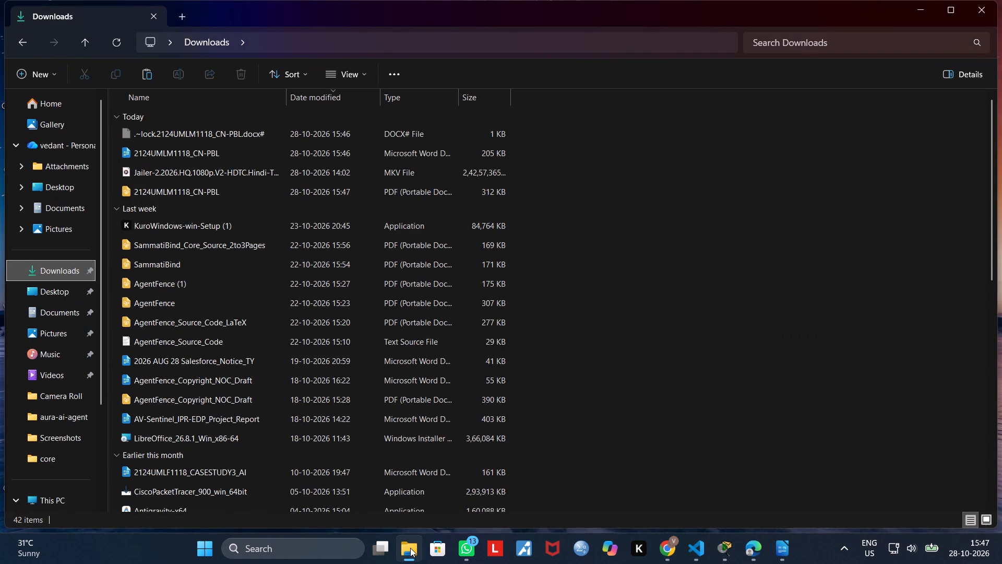
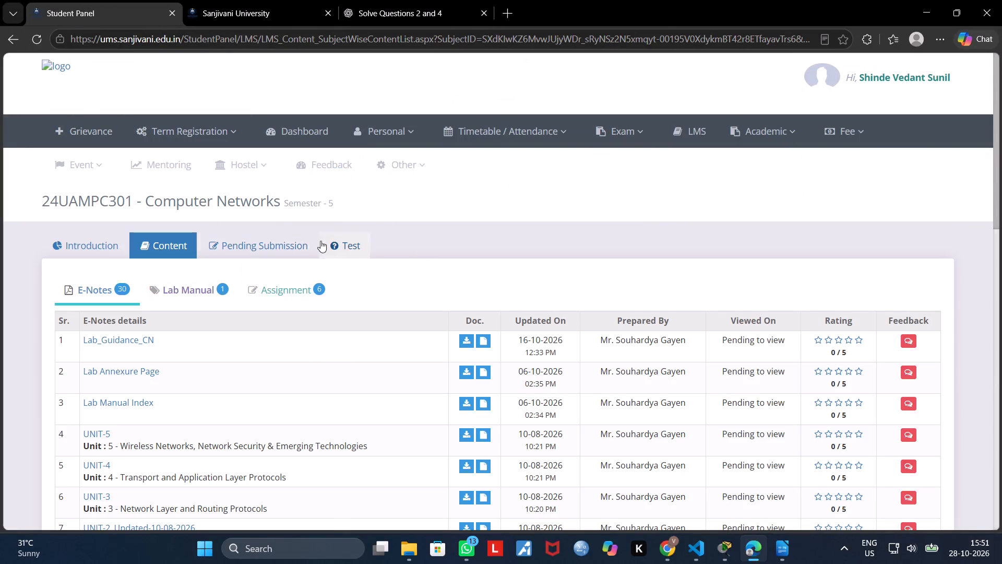
{"action": "left_click", "coordinate": [283, 240]}
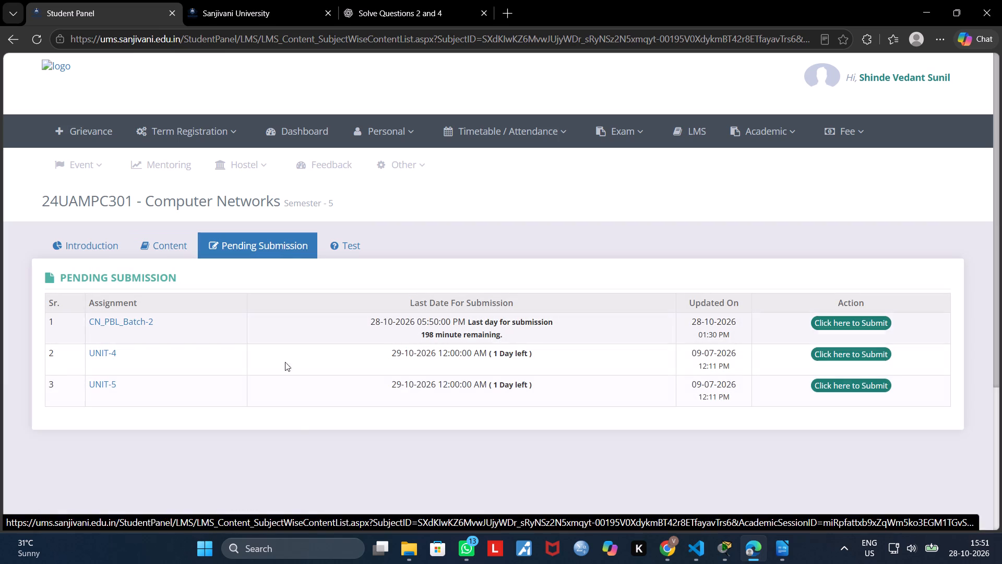
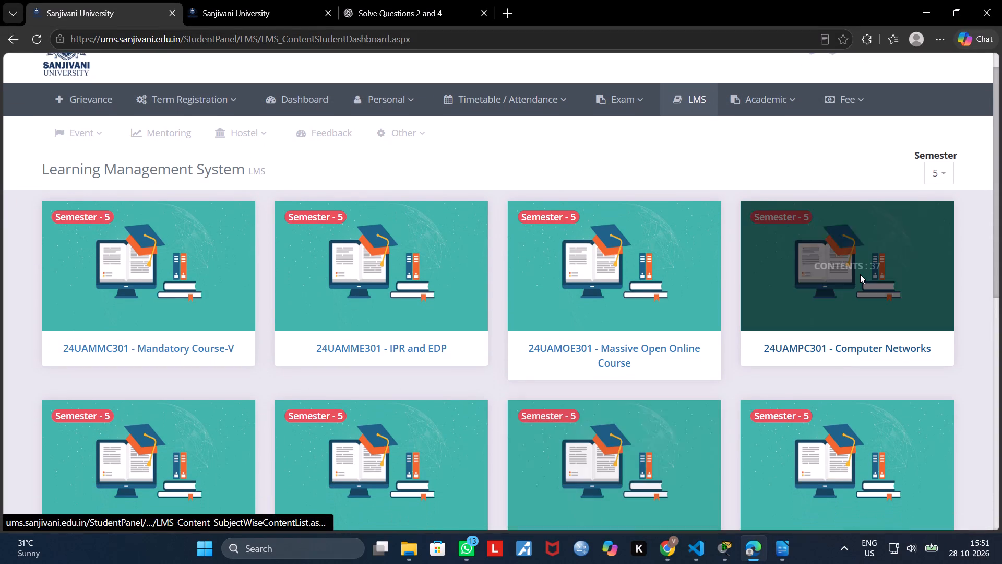
Open the CN_PBL_Batch-2 assignment's submission page from the Computer Networks course's pending submissions.
{"action": "left_click", "coordinate": [860, 274]}
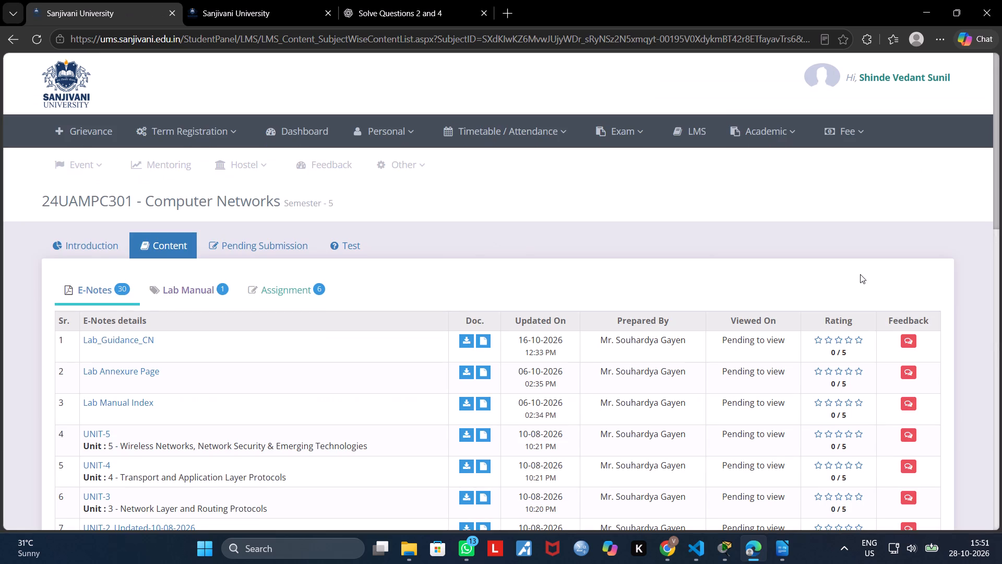
{"action": "left_click", "coordinate": [247, 248]}
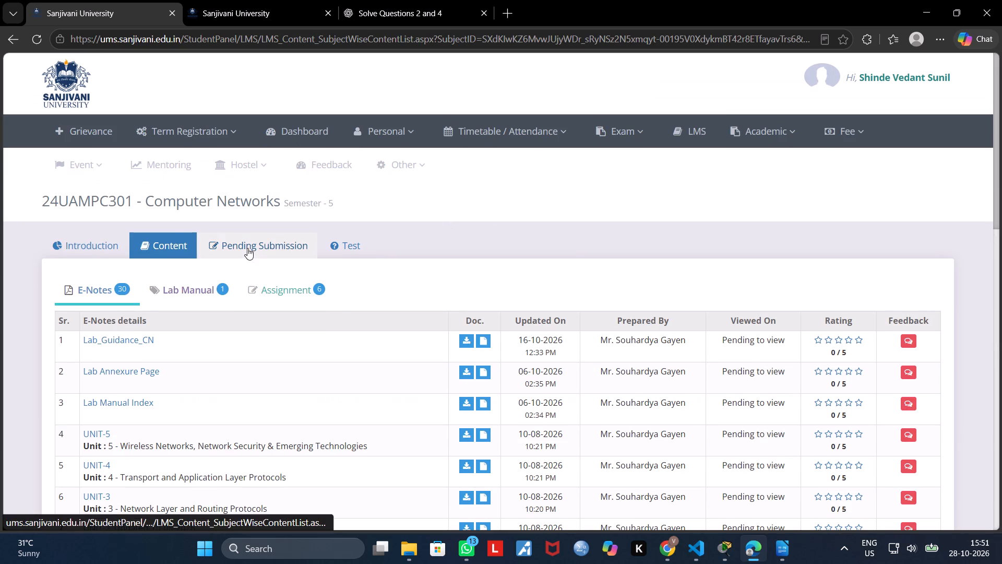
{"action": "left_click", "coordinate": [821, 321]}
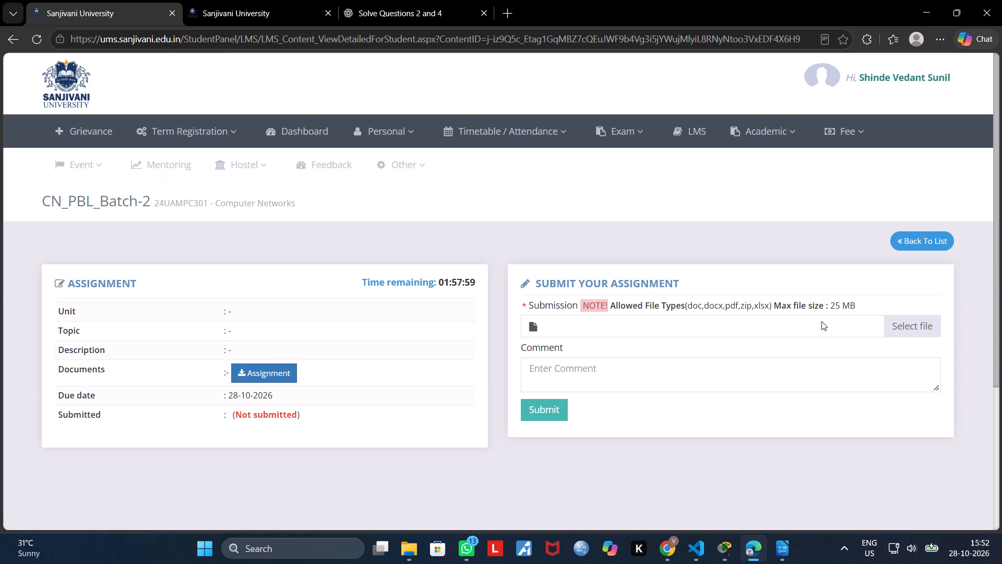
Enter "SET - 3" as the comment for the CN_PBL_Batch-2 submission.
{"action": "left_click", "coordinate": [568, 370]}
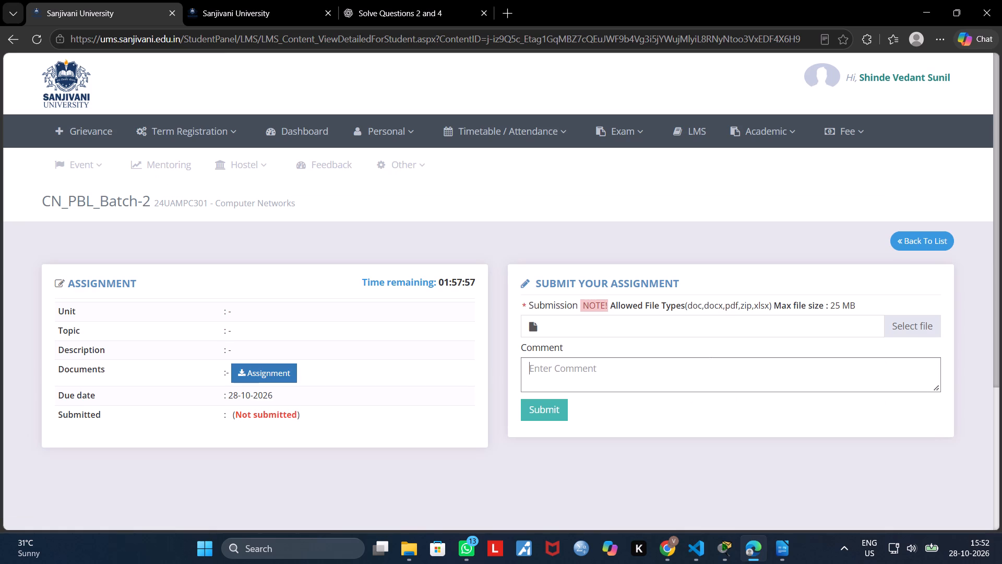
{"action": "type", "text": "SET"}
{"action": "key", "text": "space"}
{"action": "type", "text": "-"}
{"action": "key", "text": "space"}
{"action": "key", "text": "3"}
Attach today's CN-PBL report PDF from the Downloads folder as the assignment's submission file.
{"action": "left_click", "coordinate": [541, 328]}
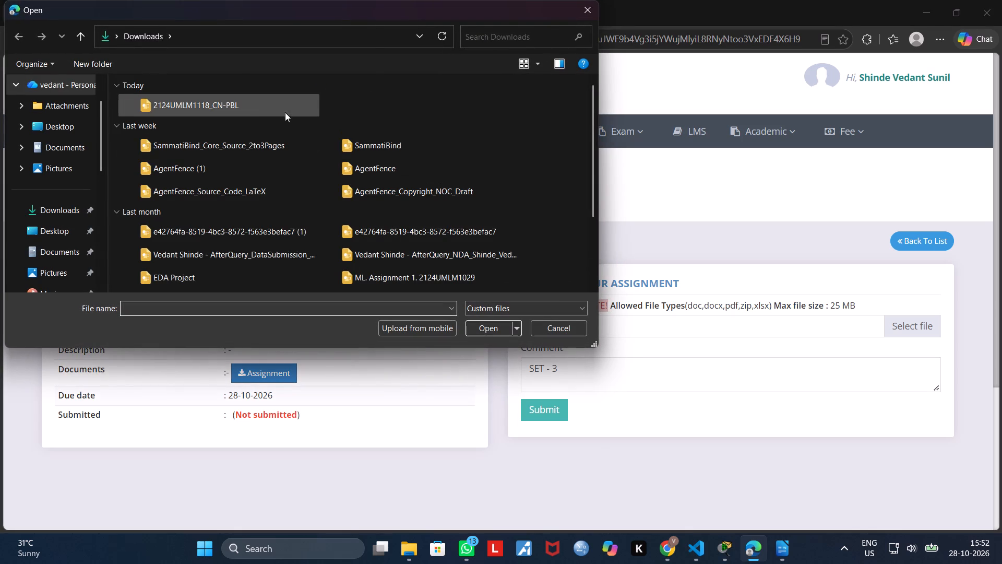
{"action": "left_click", "coordinate": [265, 104]}
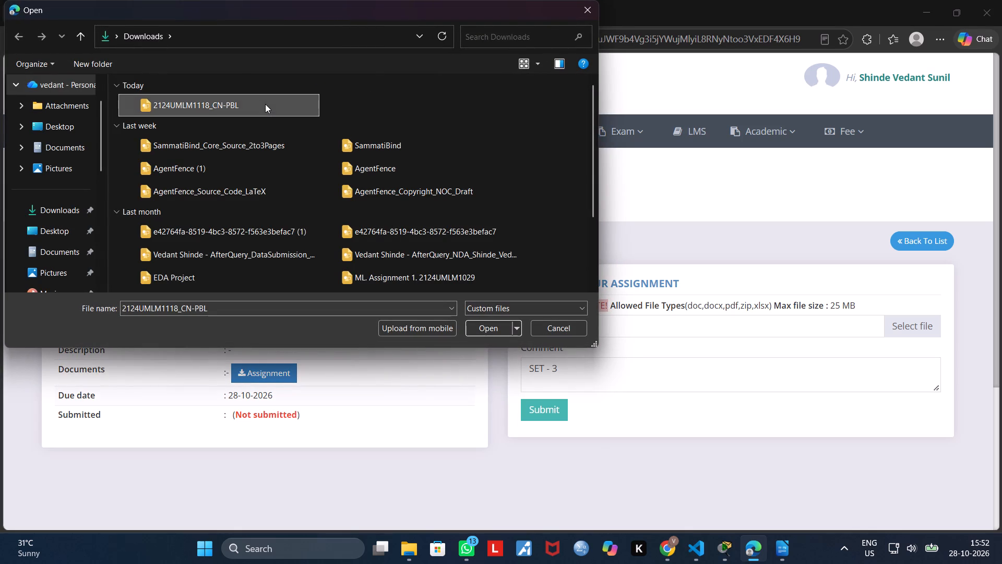
{"action": "left_click", "coordinate": [488, 329]}
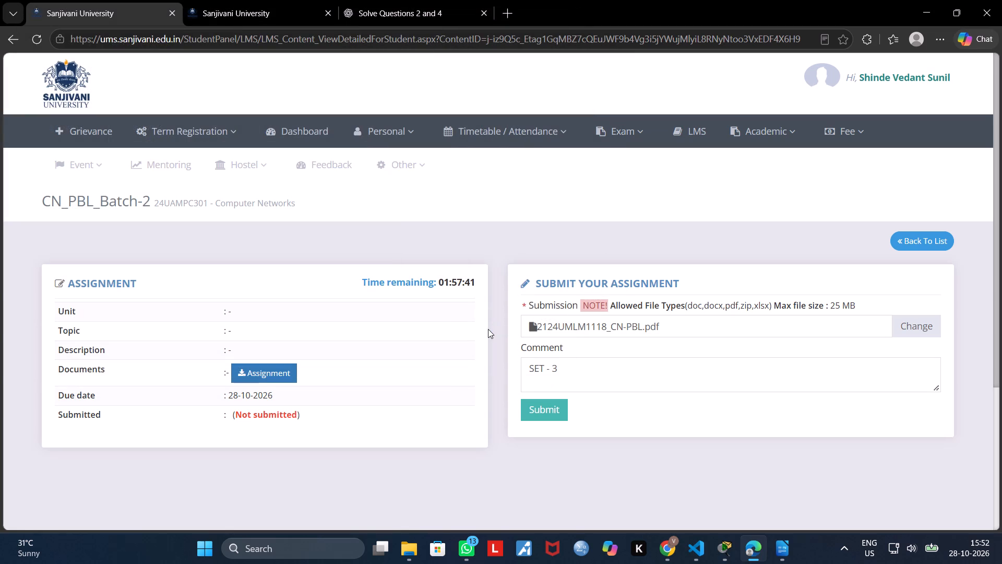